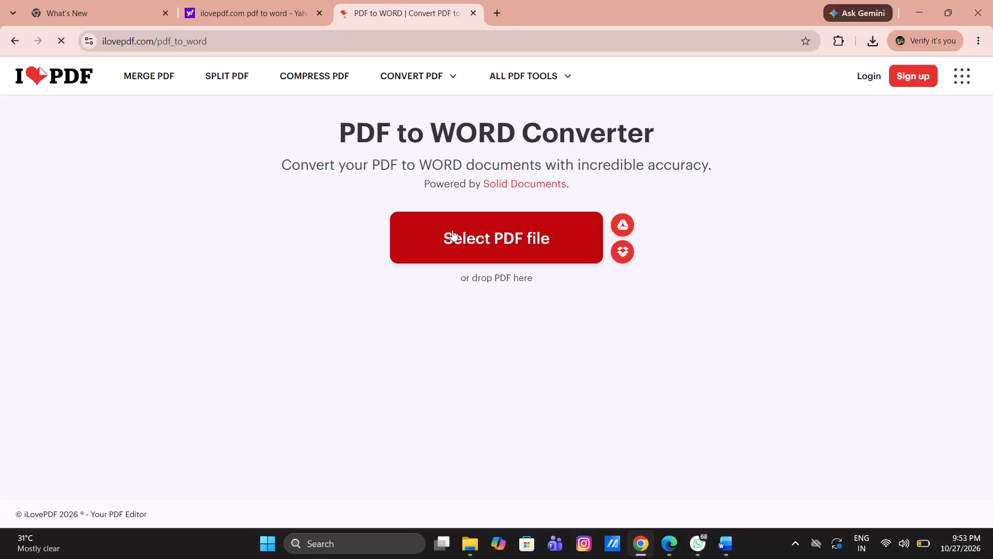
Upload the PDF "certificate of title Mohan Apartment (1)" from Downloads and convert it to Word with the No OCR option.
left_click(459, 241)
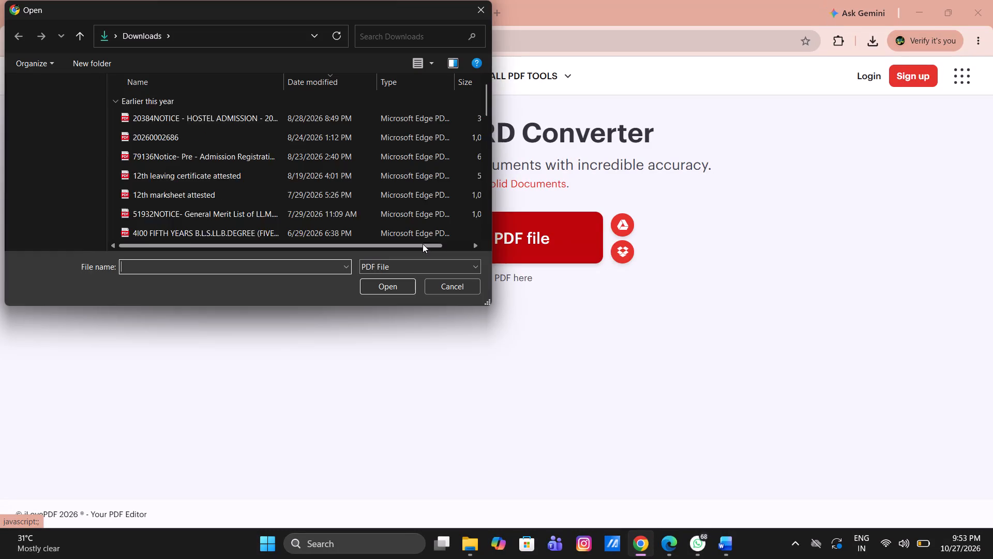
scroll(237, 205, "down", 1)
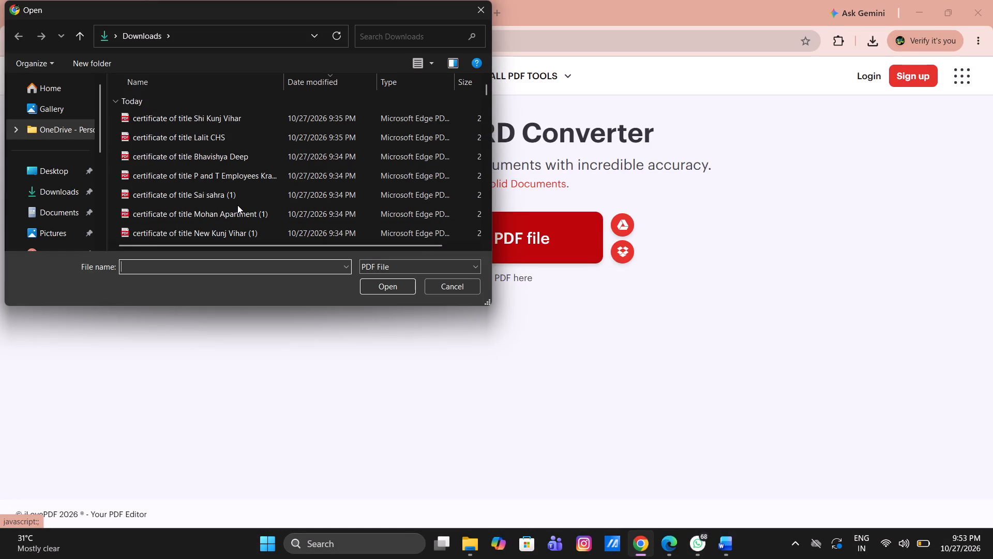
scroll(237, 205, "down", 1)
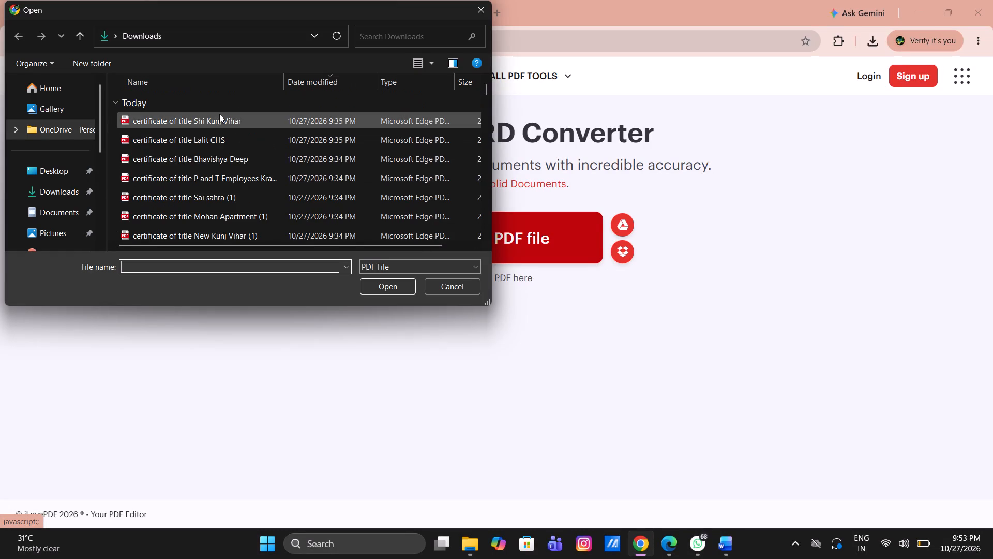
double_click(255, 220)
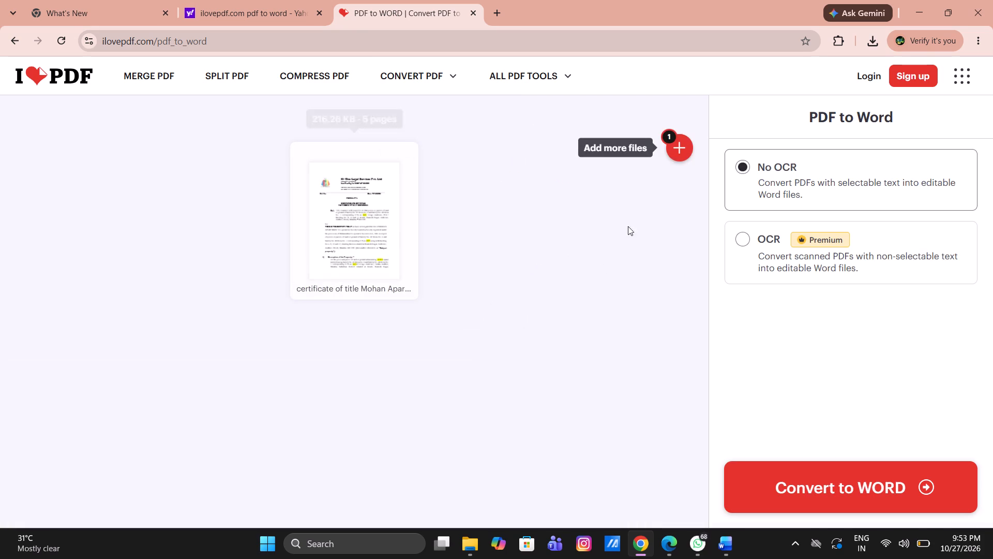
left_click(838, 488)
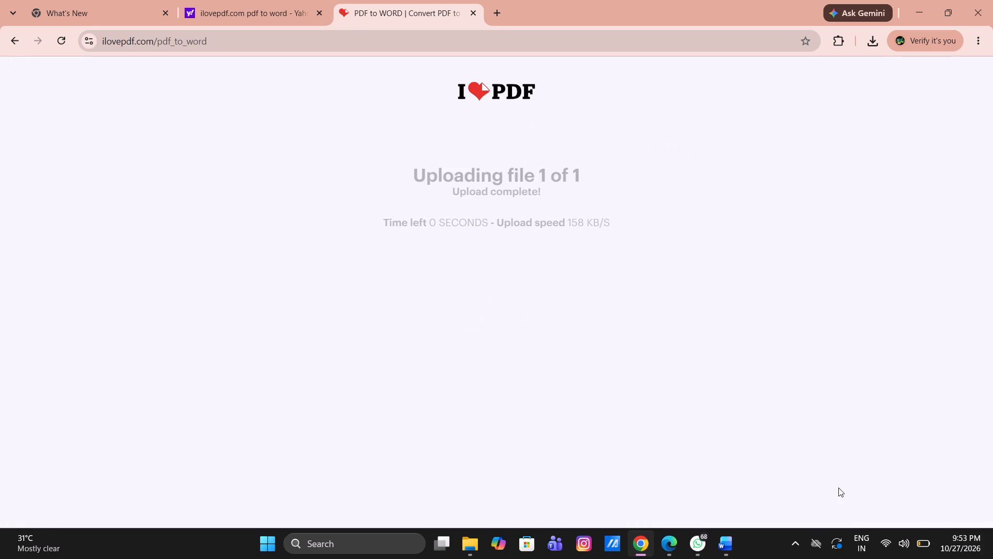
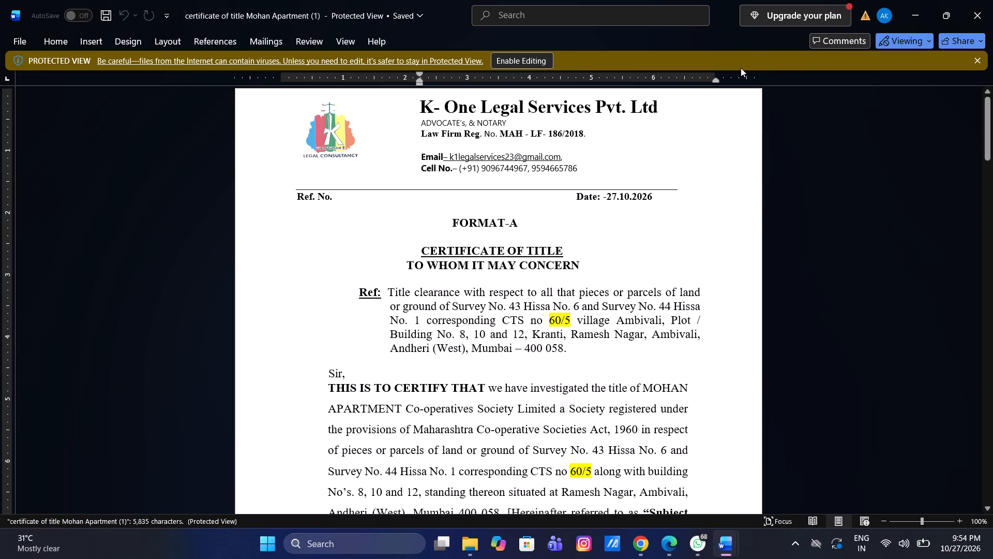
Enable editing of the converted certificate and remove the yellow highlight from CTS no "60/5" in the Ref paragraph.
left_click(540, 65)
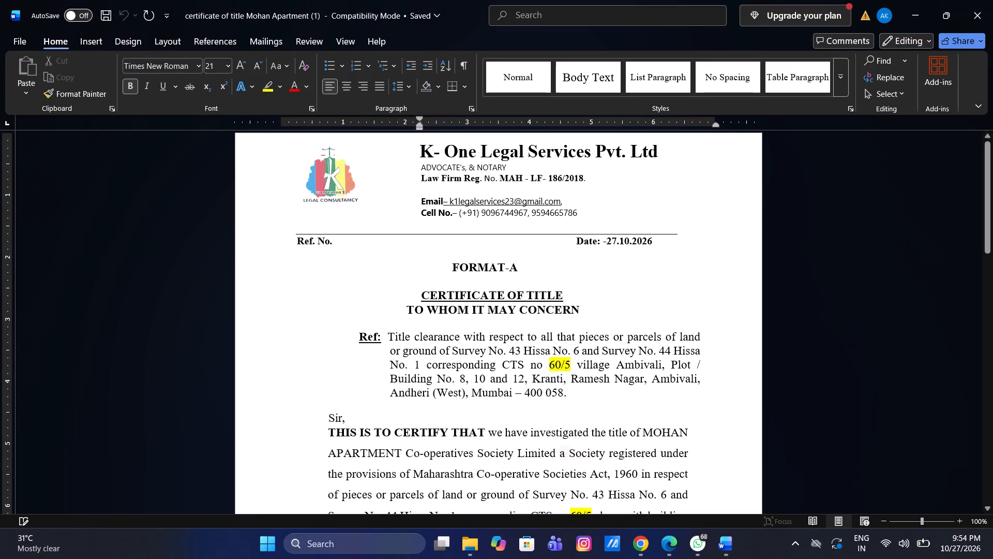
left_click_drag(551, 361, 565, 363)
left_click_drag(565, 363, 567, 361)
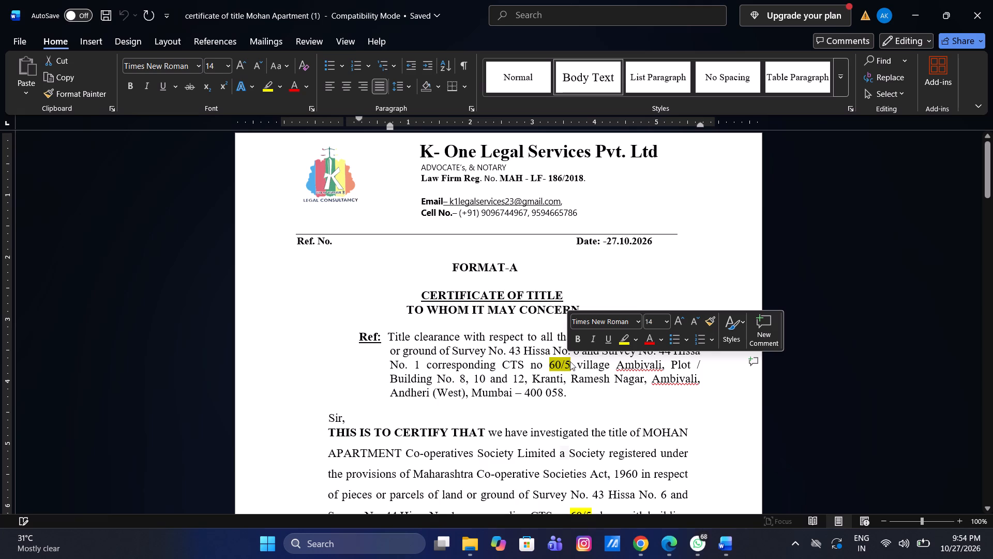
left_click(616, 342)
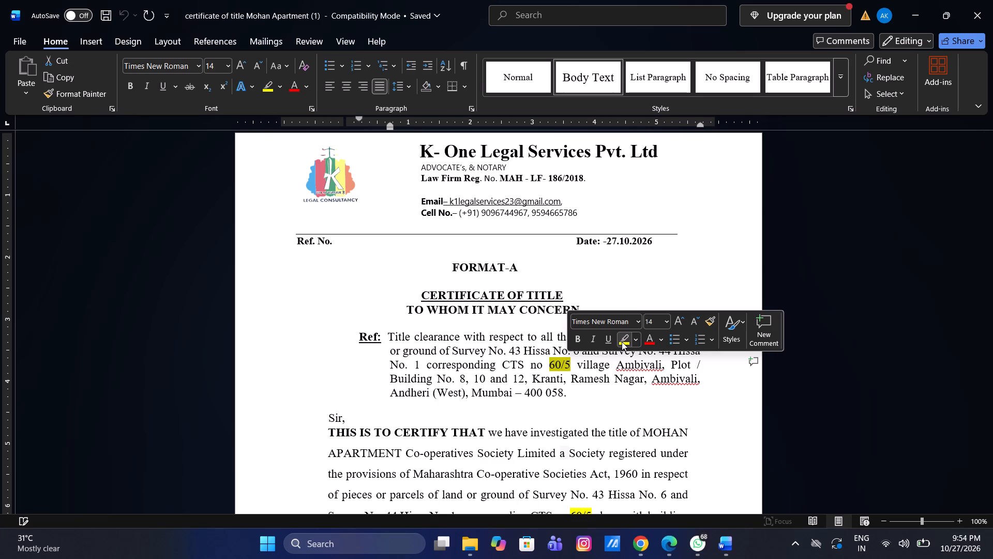
left_click(622, 342)
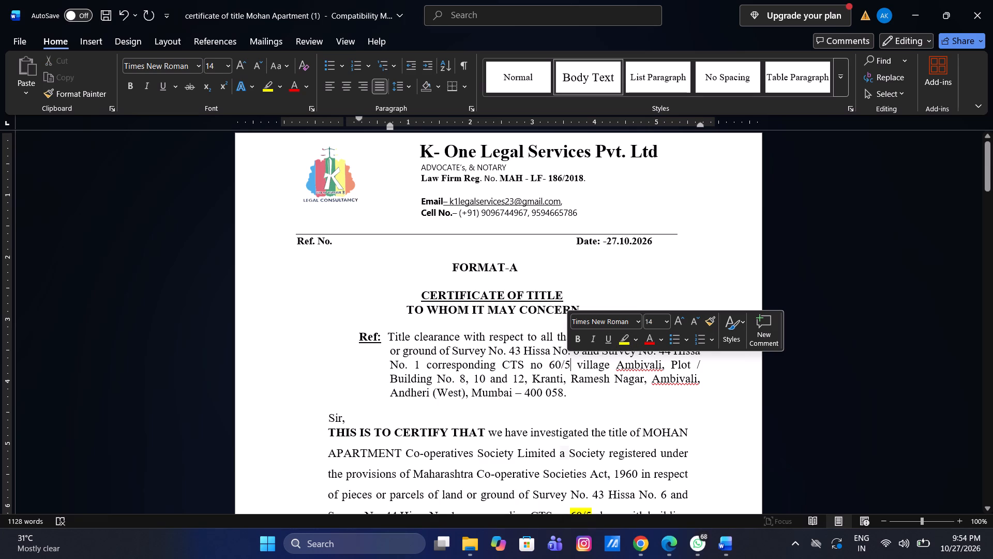
scroll(549, 472, "down", 1)
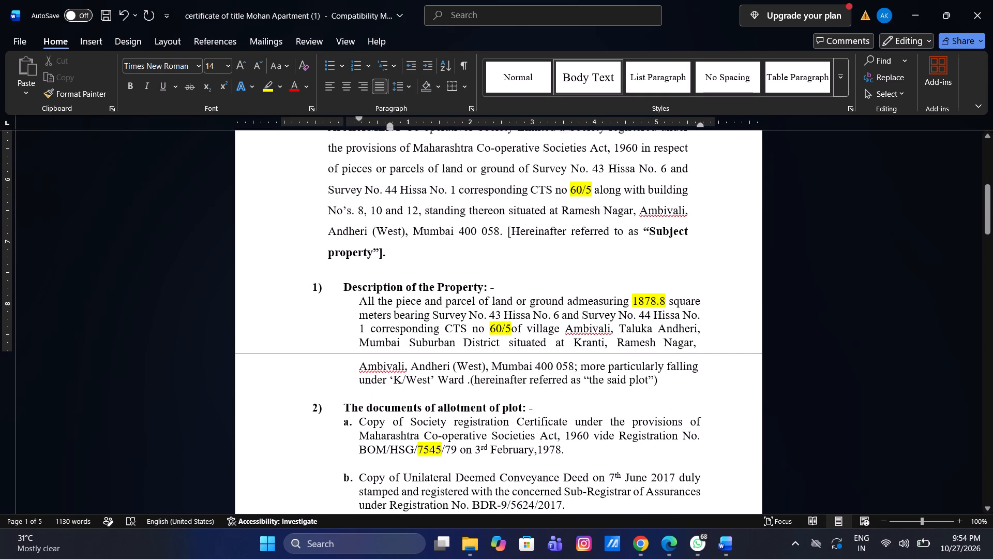
left_click_drag(571, 191, 590, 189)
left_click_drag(590, 189, 591, 188)
left_click(643, 168)
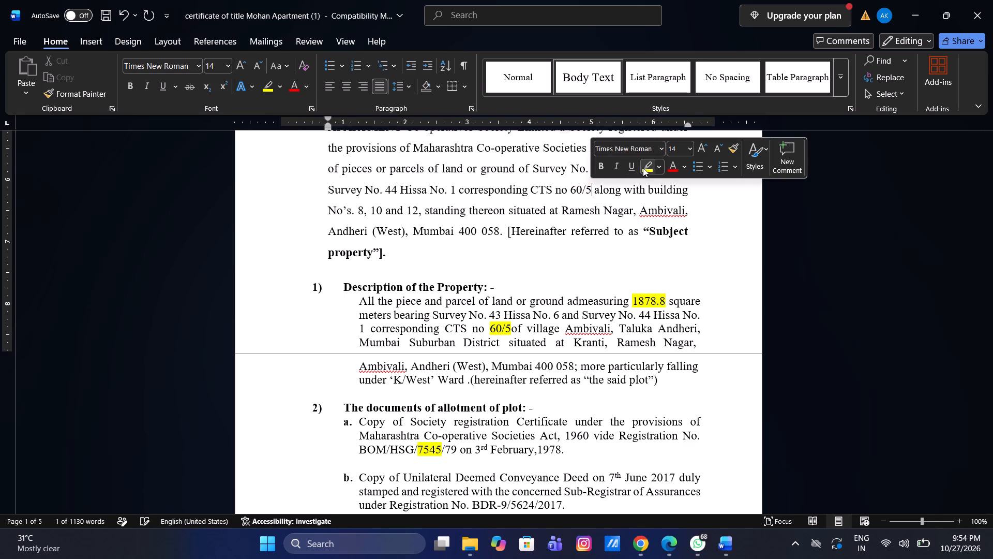
Under Description of the Property, clear the highlight from "60/5" and insert a space between it and "of village".
left_click_drag(492, 329, 516, 329)
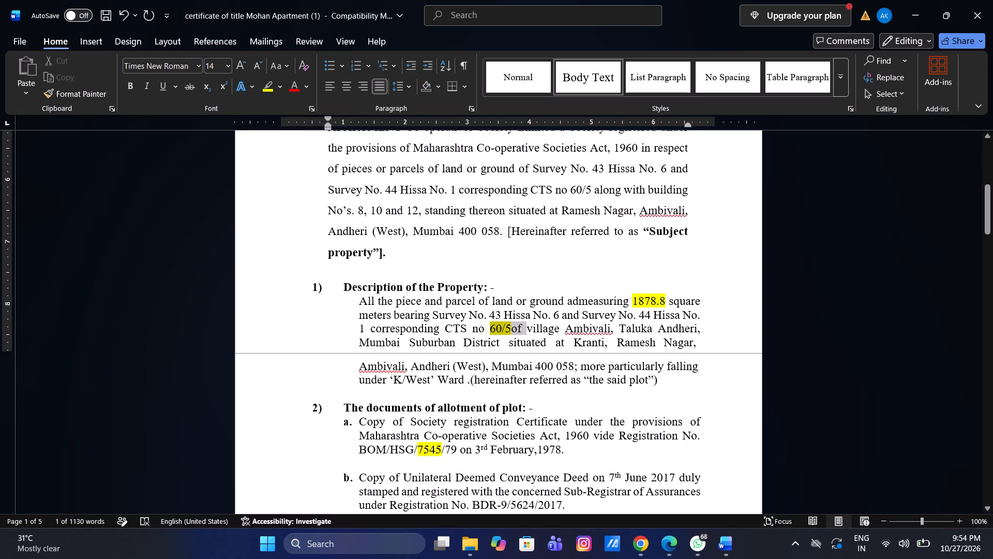
left_click_drag(516, 329, 509, 329)
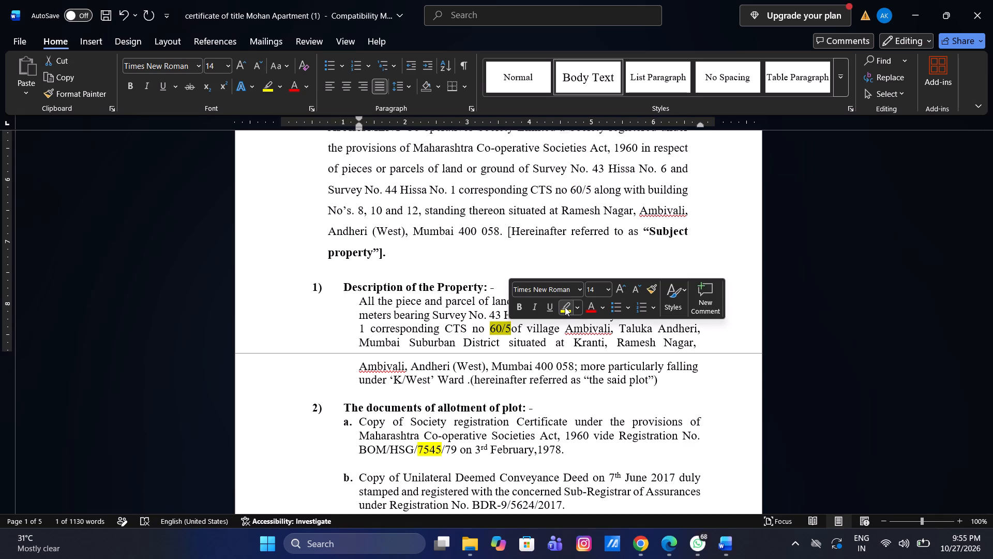
left_click(565, 307)
key("space")
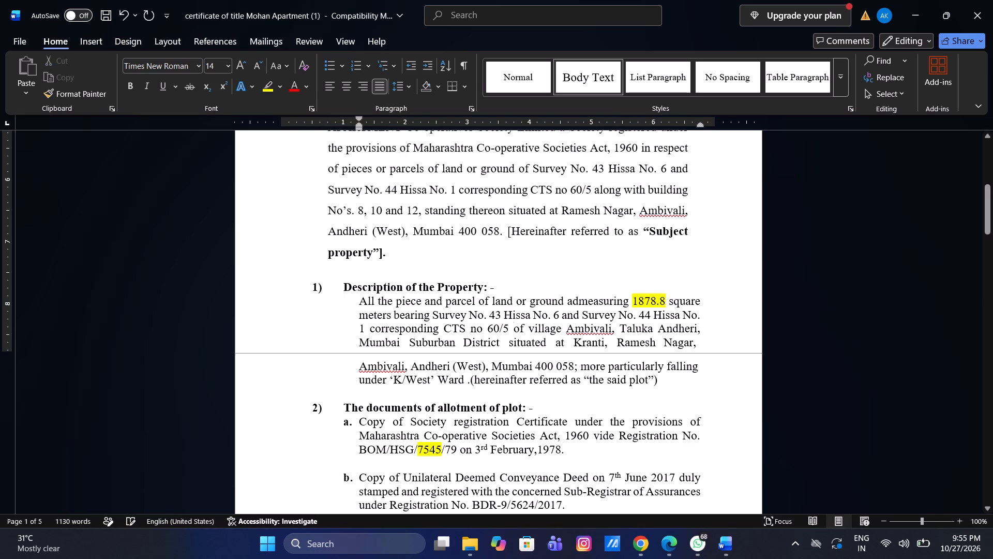
Remove the yellow highlight from "7545" in the society registration number under "The documents of allotment of plot".
left_click_drag(419, 449, 424, 449)
left_click_drag(424, 449, 439, 448)
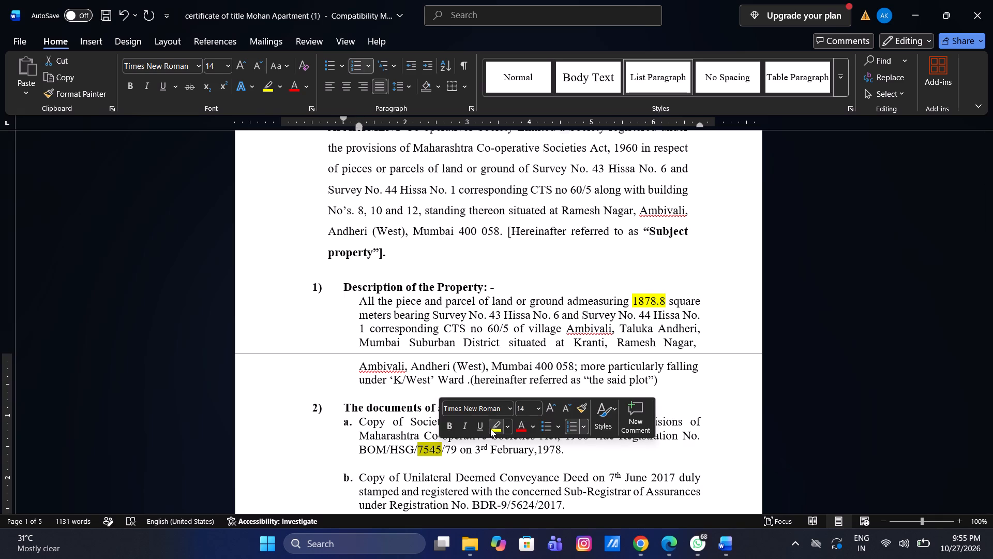
left_click(490, 429)
Remove the yellow highlight from "60" before "Flats" in item 6 of the second Format-A section.
scroll(490, 429, "down", 2)
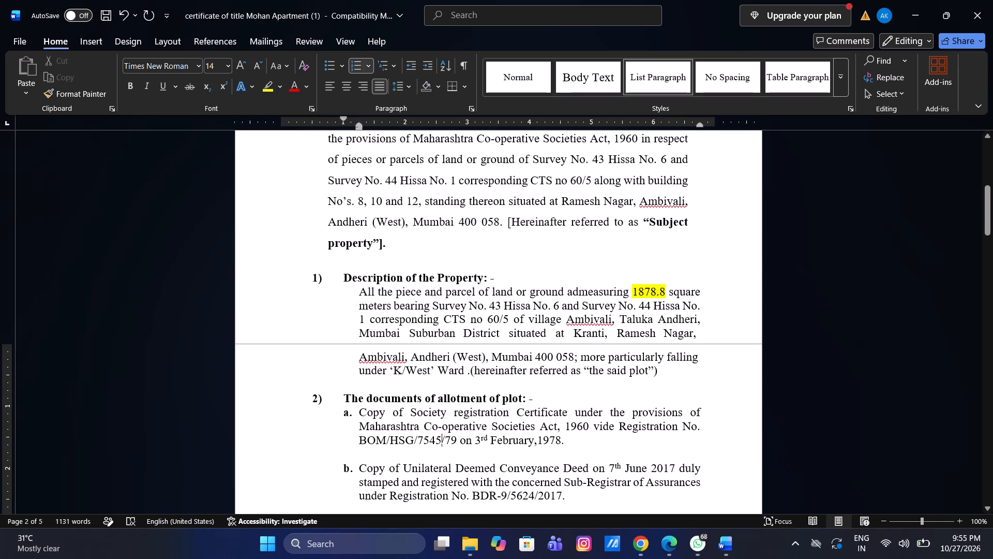
scroll(490, 429, "down", 2)
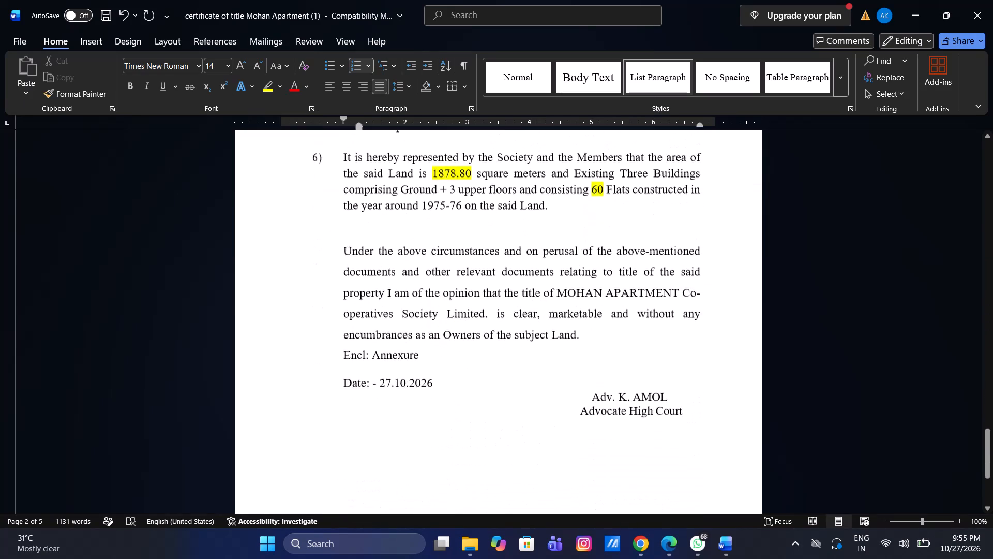
scroll(490, 429, "down", 1)
scroll(490, 429, "up", 1)
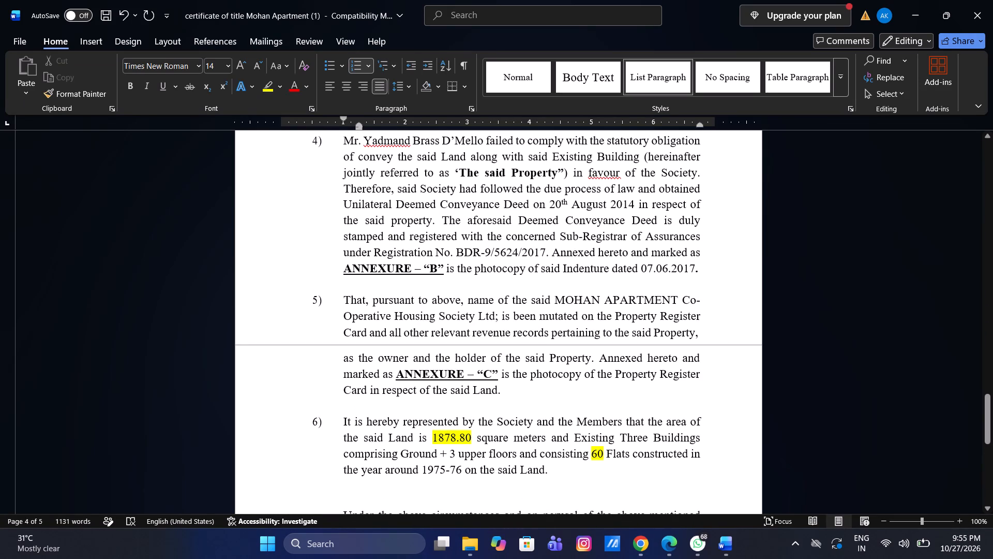
left_click_drag(600, 452, 597, 452)
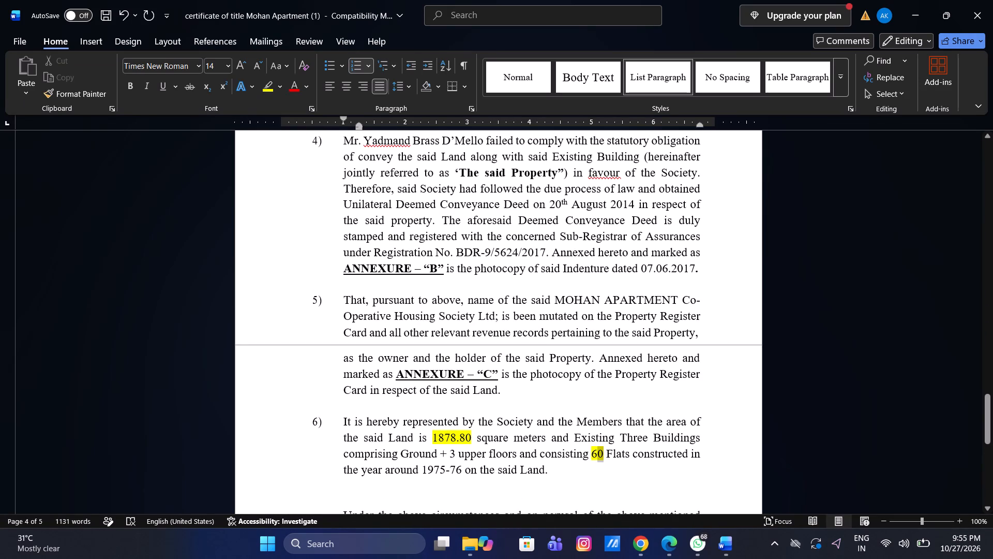
left_click_drag(597, 452, 593, 455)
left_click(645, 434)
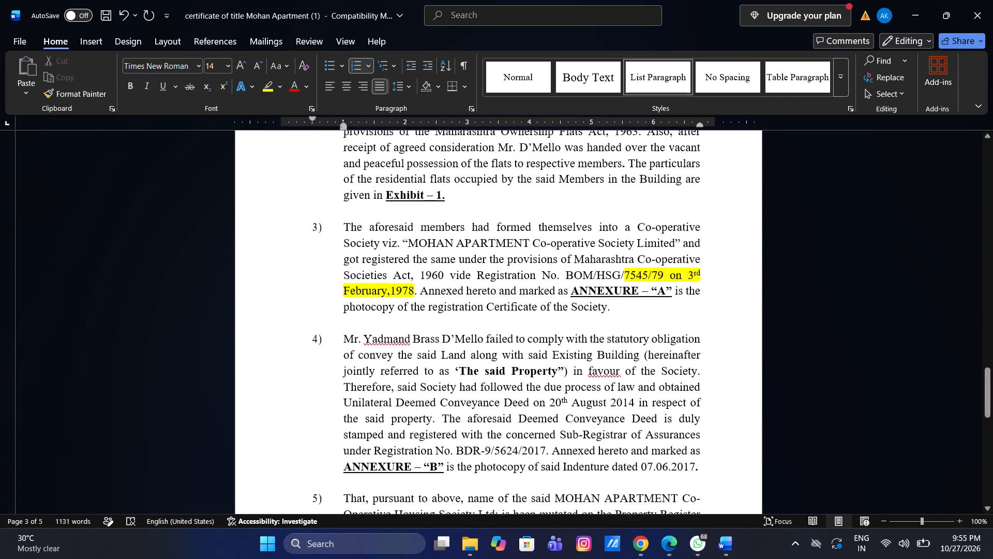
Remove the yellow highlight from "7545/79 on 3rd February,1978" in item 3 about the society's registration.
left_click_drag(626, 269, 658, 275)
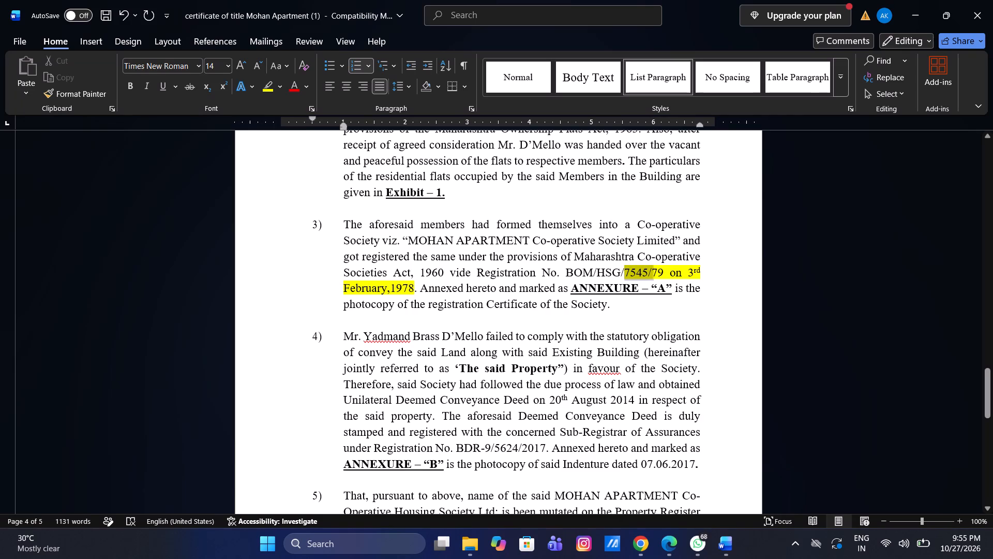
left_click_drag(658, 275, 414, 287)
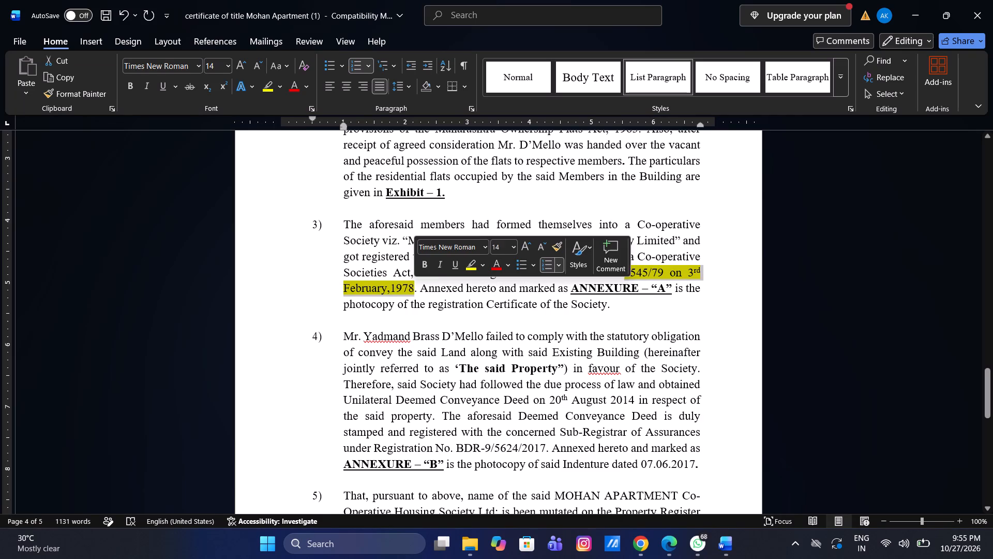
left_click(464, 269)
left_click(464, 297)
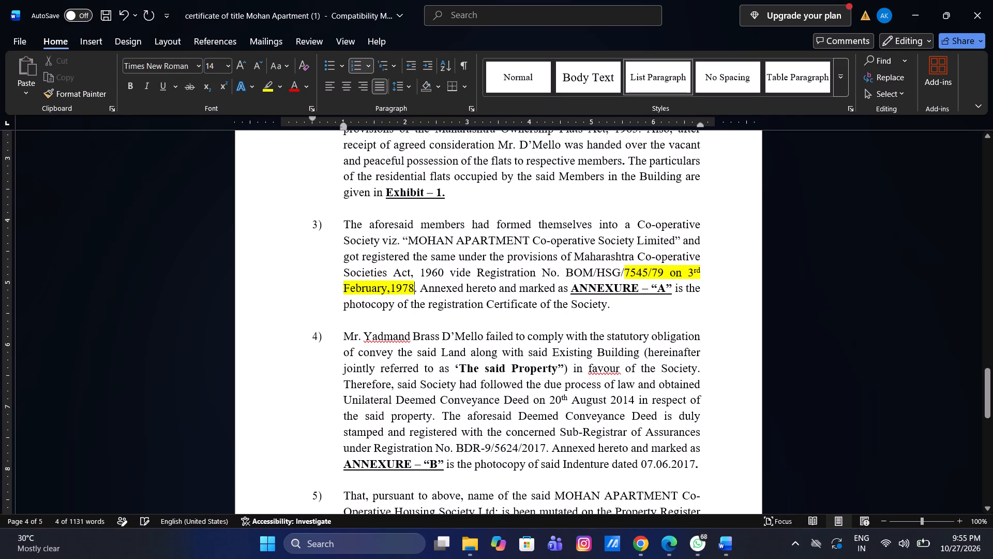
left_click_drag(623, 268, 410, 285)
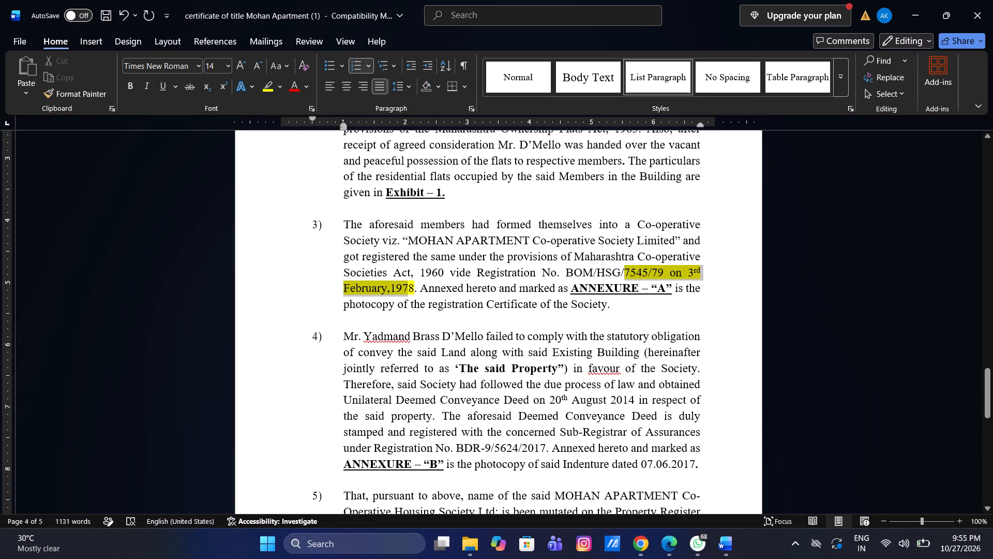
left_click_drag(410, 285, 413, 282)
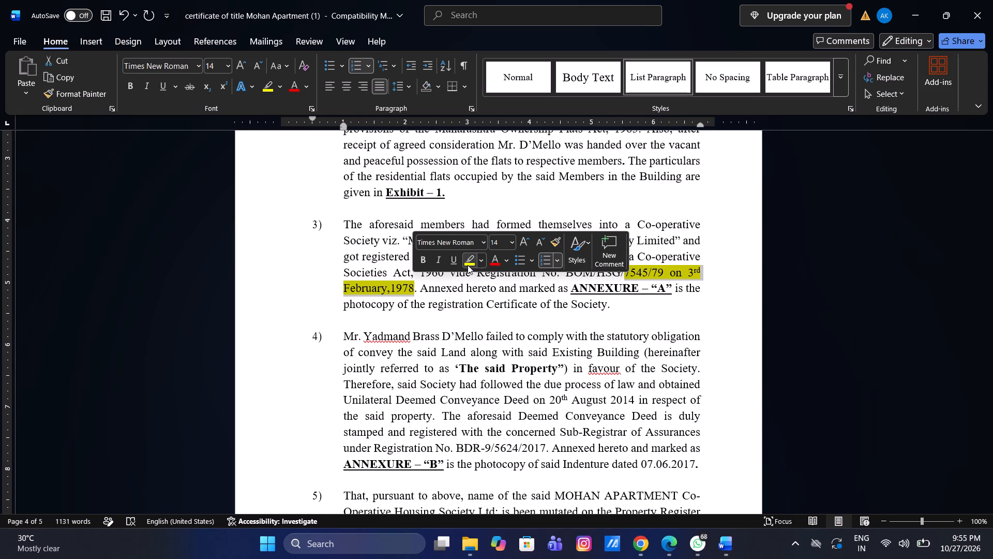
left_click(468, 265)
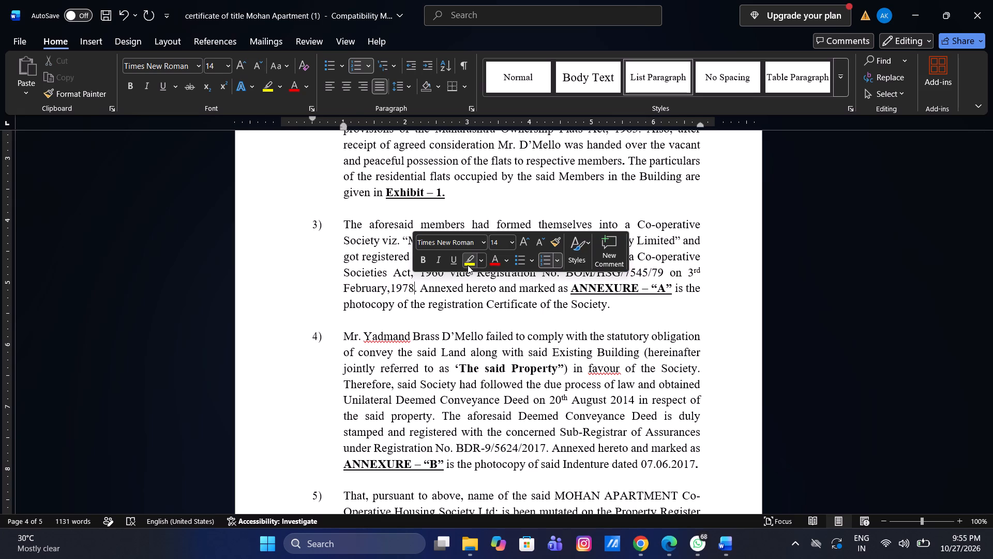
left_click(506, 327)
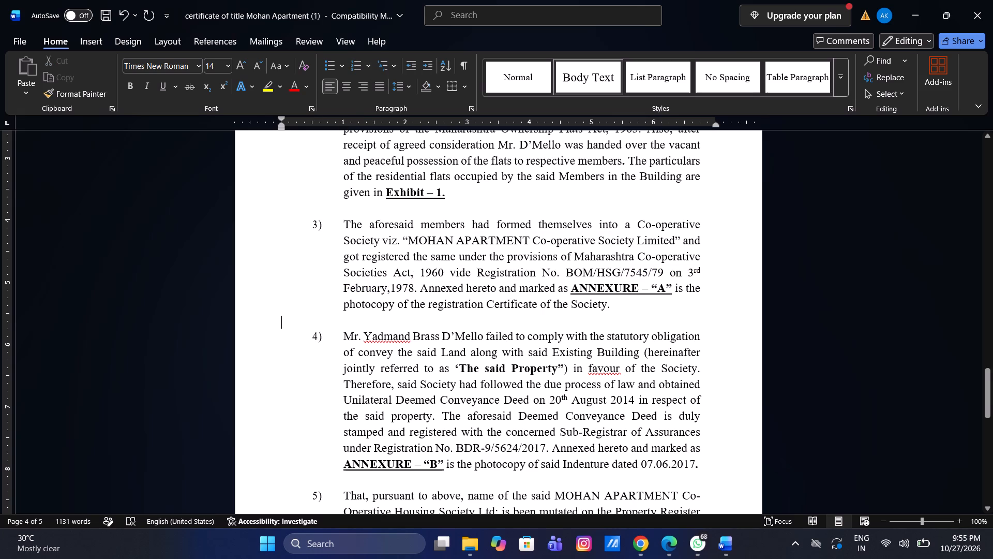
Copy the highlighted area figure "1878.8" from the Description of the Property paragraph on the first page.
scroll(506, 327, "up", 1)
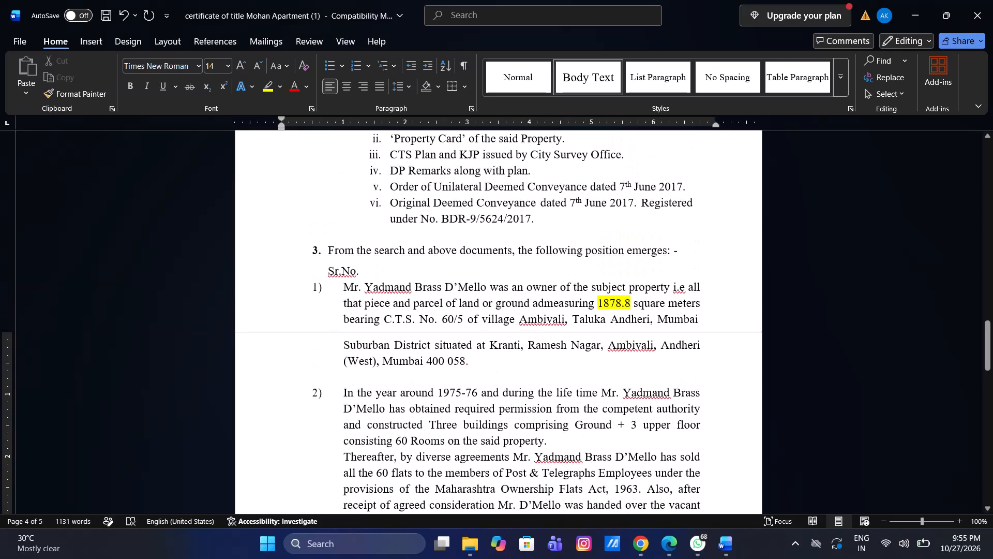
scroll(506, 327, "up", 1)
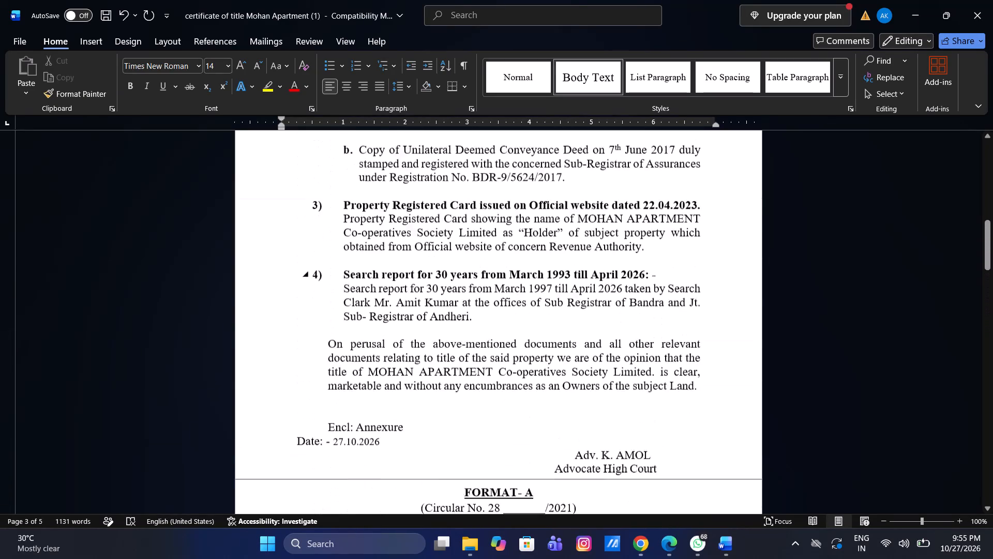
scroll(506, 327, "up", 1)
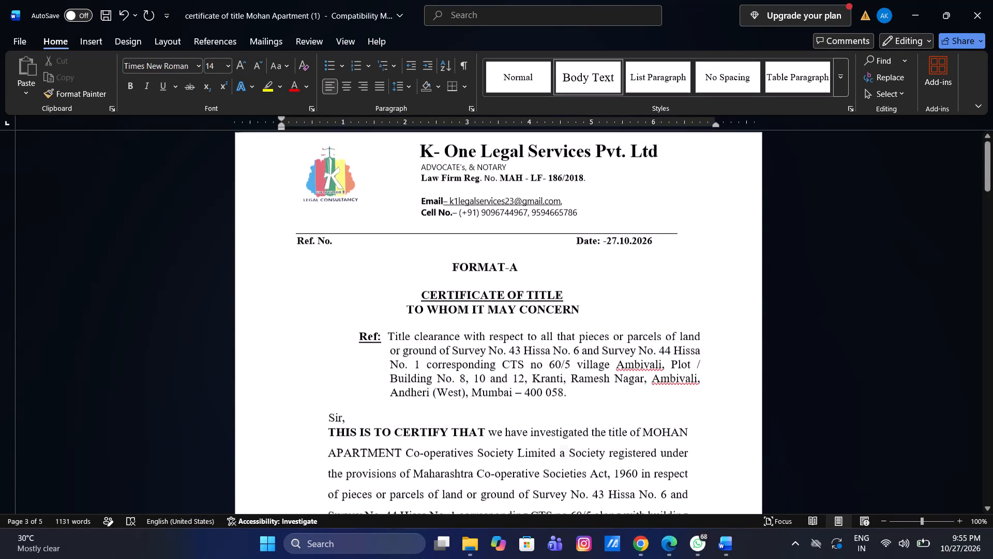
scroll(506, 327, "up", 1)
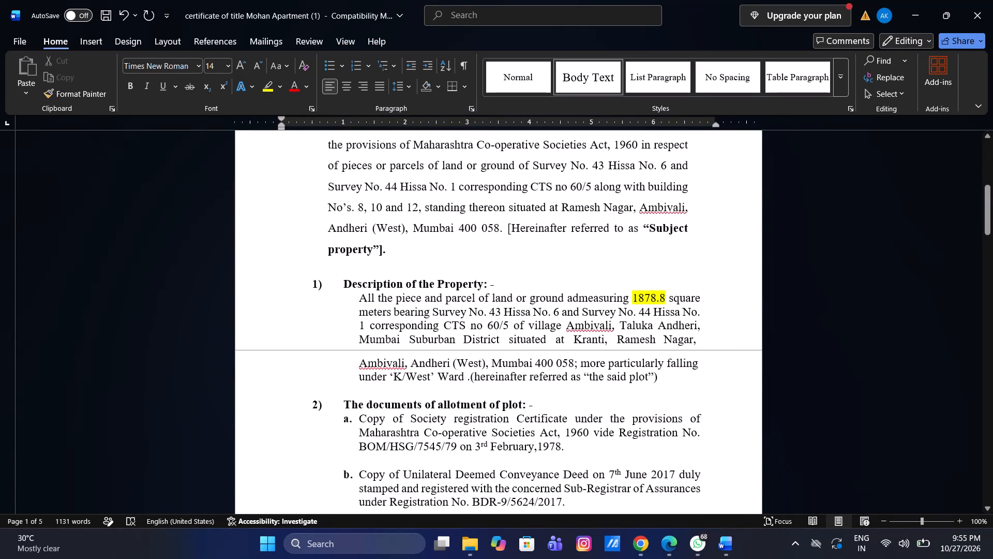
scroll(506, 327, "up", 3)
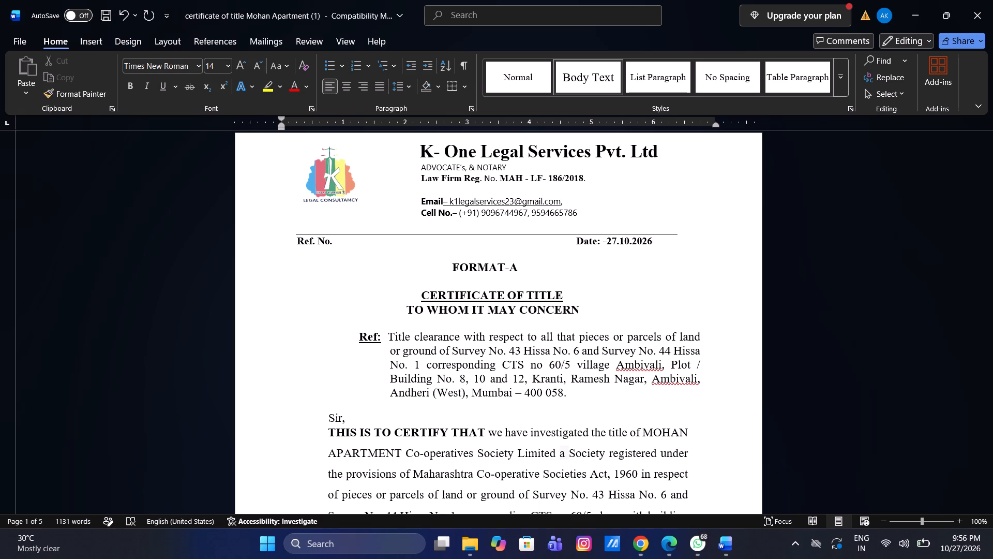
scroll(522, 358, "down", 1)
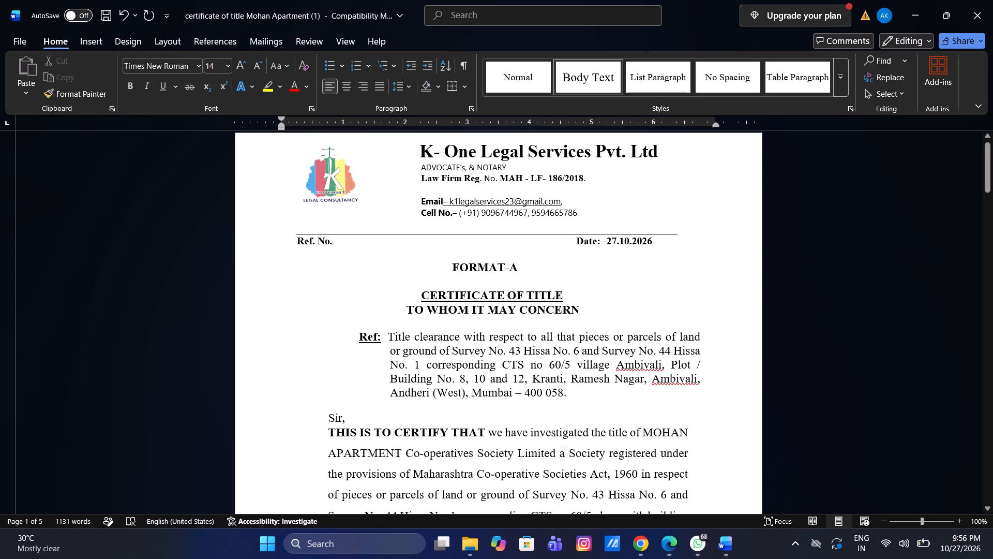
scroll(522, 358, "down", 1)
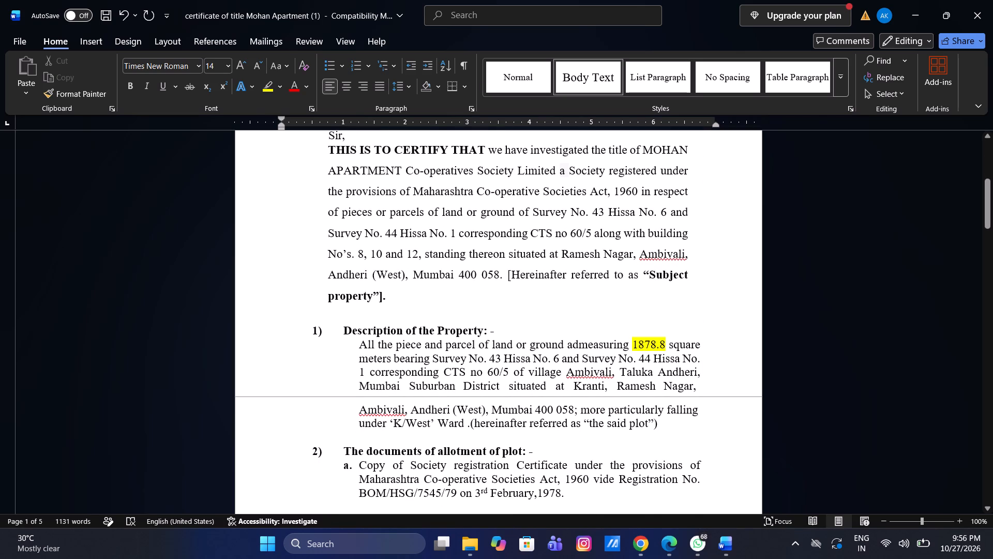
left_click_drag(630, 343, 661, 346)
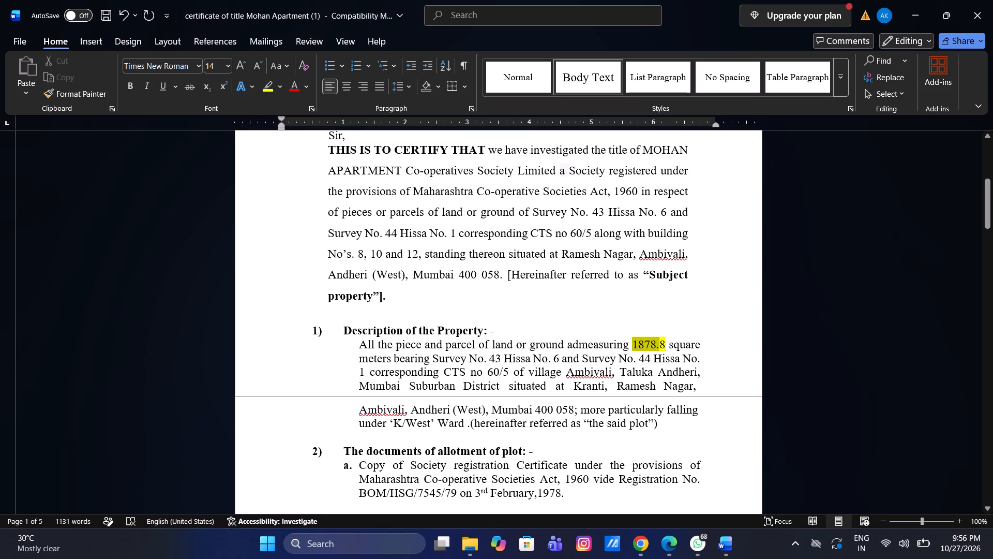
left_click_drag(661, 346, 661, 344)
left_click(661, 344)
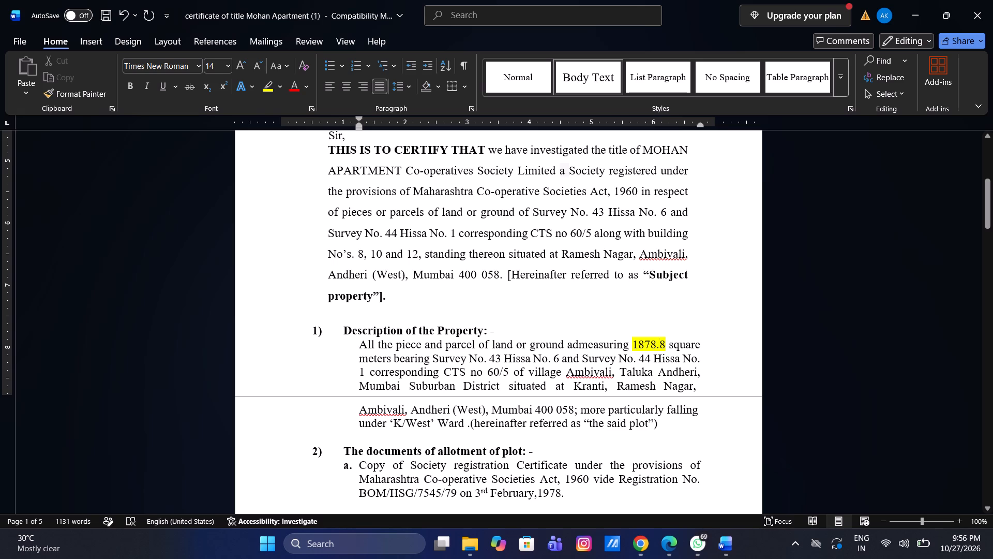
left_click_drag(630, 343, 664, 343)
key("ctrl+c")
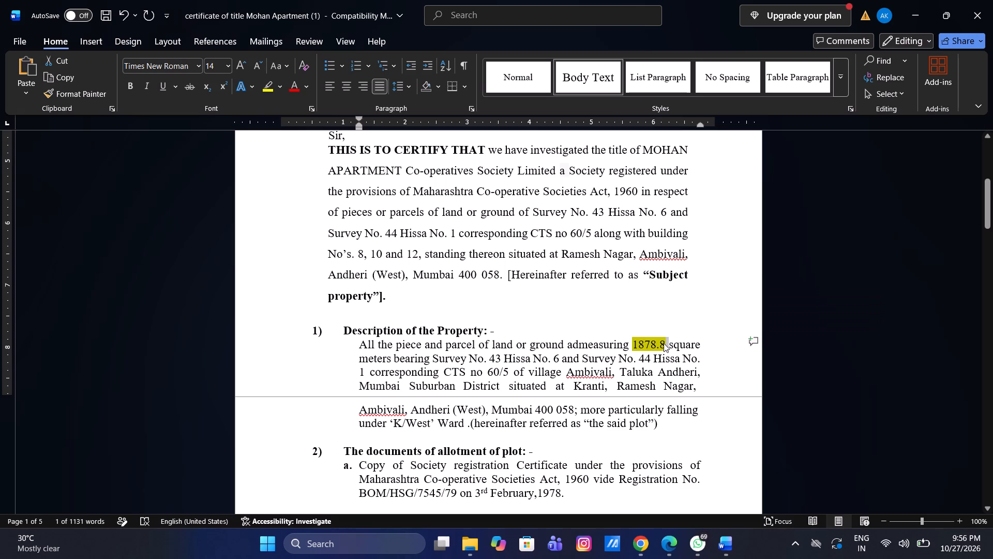
Replace all occurrences of "1878.8" with "557.10" throughout the document using Find and Replace.
left_click(901, 81)
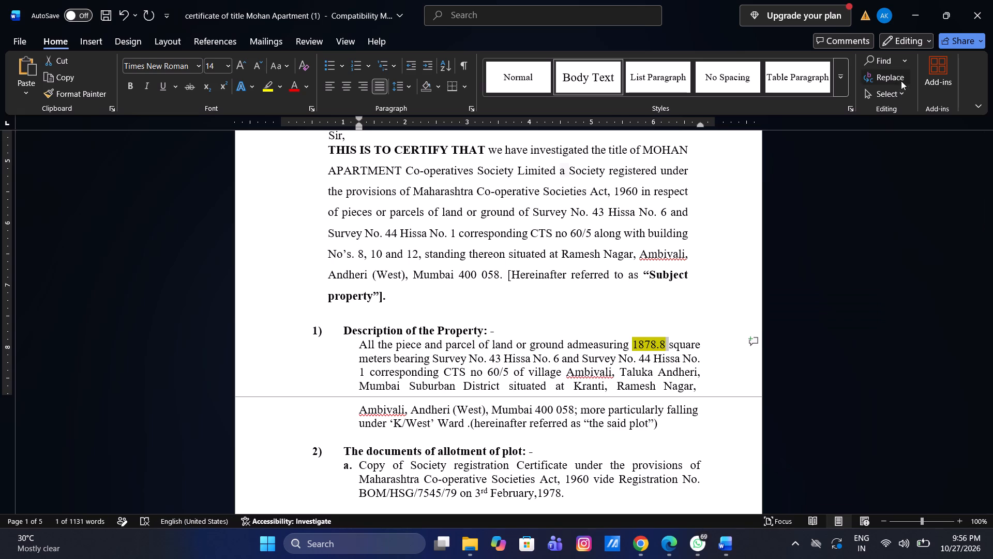
left_click(503, 219)
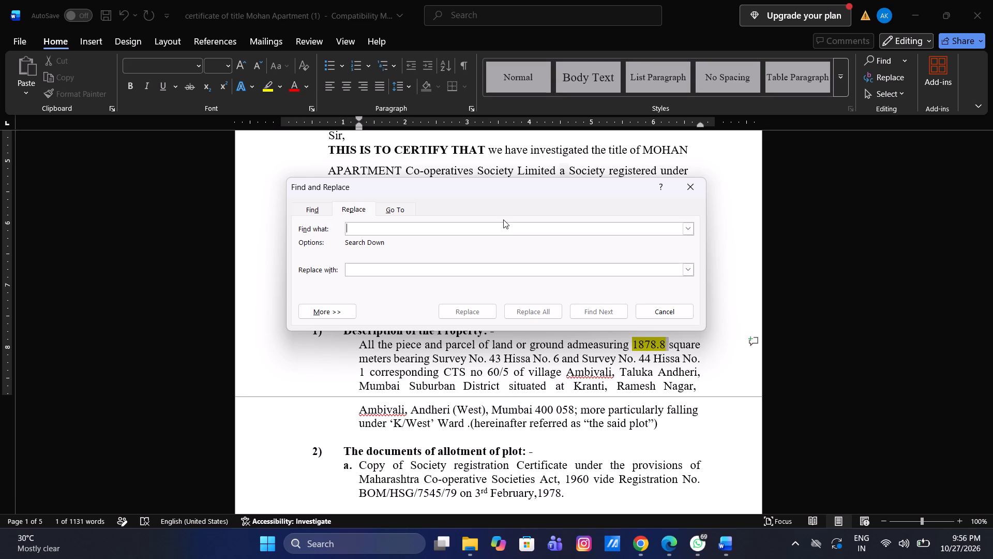
key("ctrl+v")
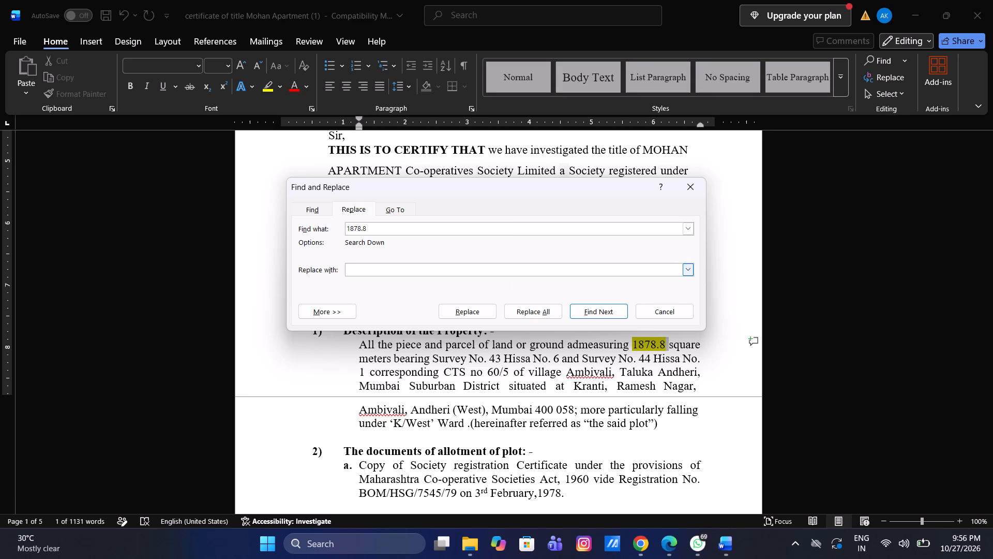
left_click(441, 270)
type("55")
type("7.10")
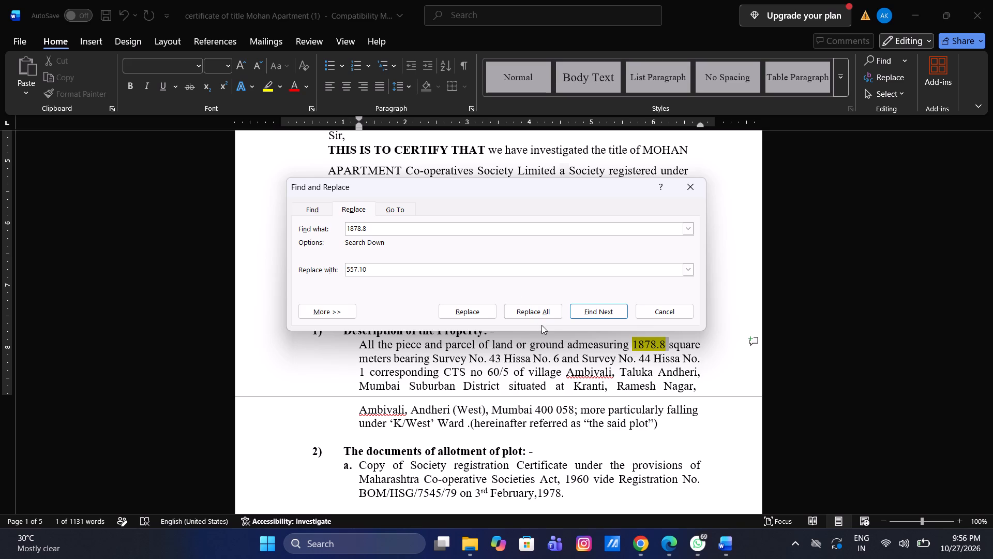
left_click(532, 309)
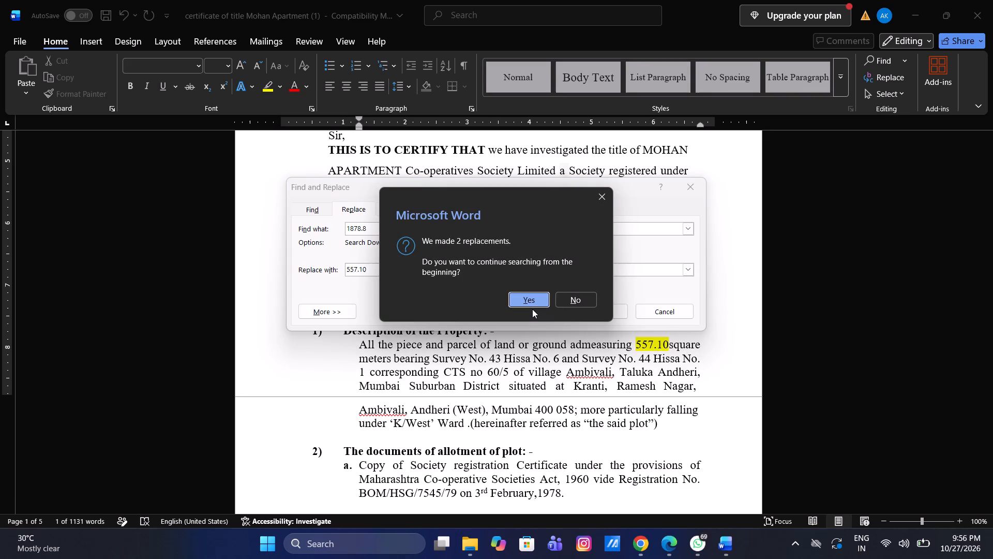
left_click(532, 309)
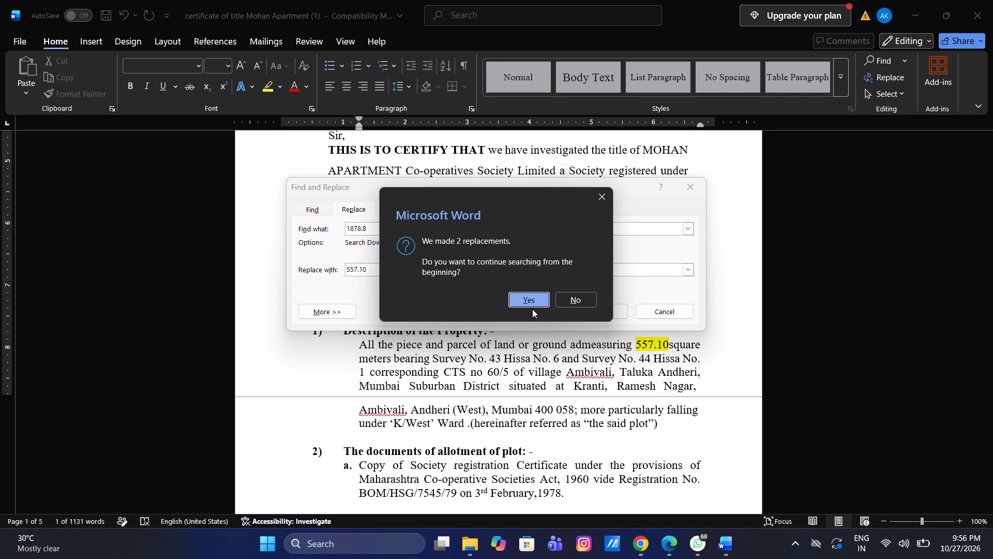
left_click(531, 297)
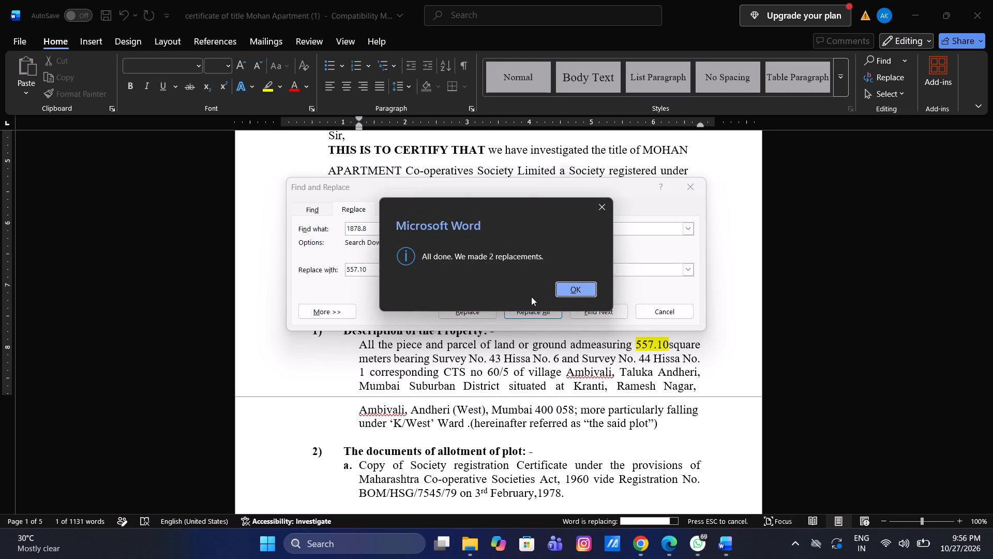
left_click(563, 289)
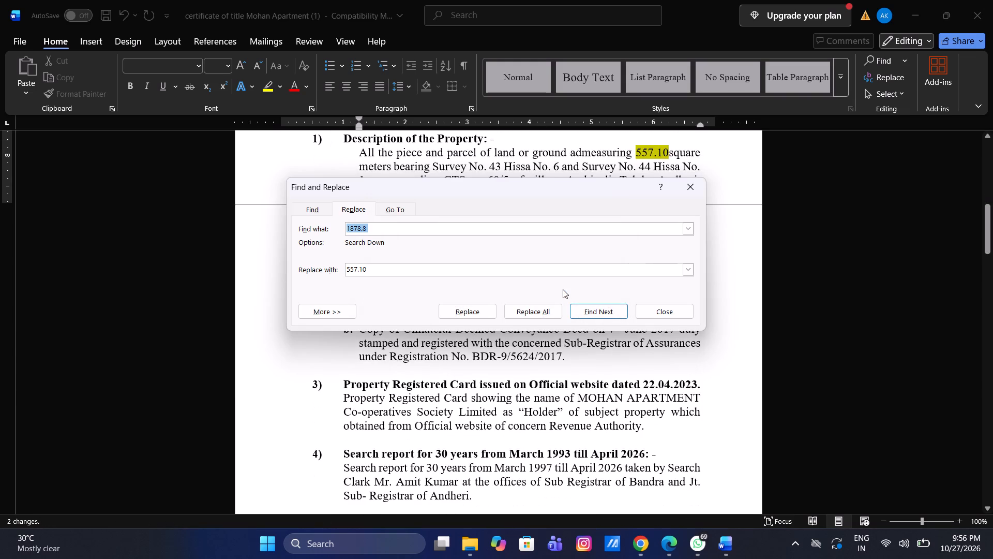
left_click(693, 190)
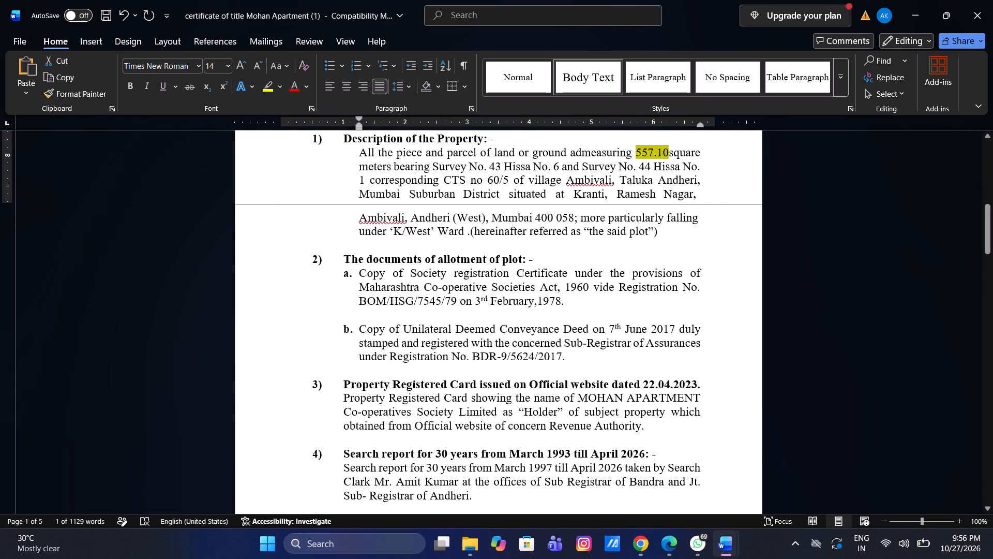
Remove the yellow highlight from "557.10" in the Description of the Property paragraph and add a space before "square".
left_click(265, 87)
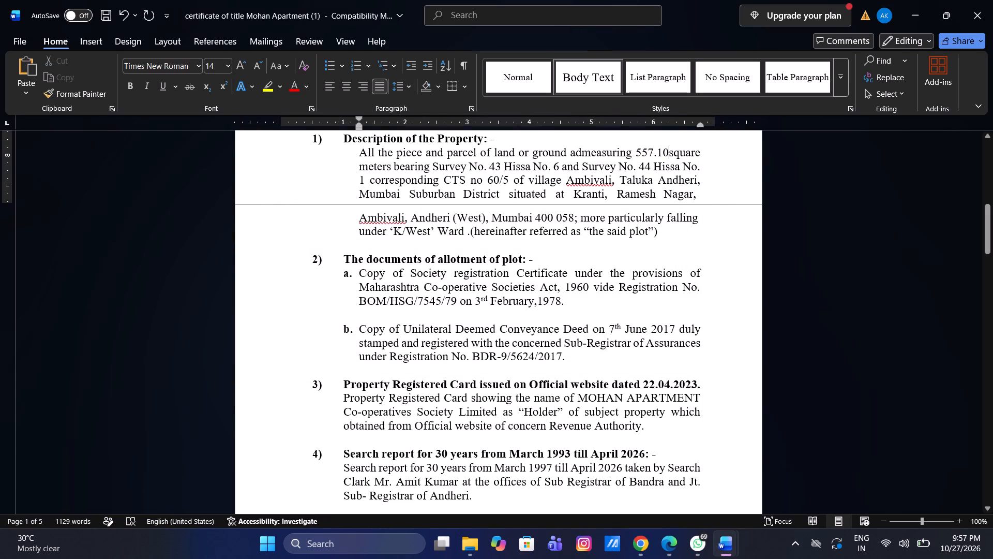
key("space")
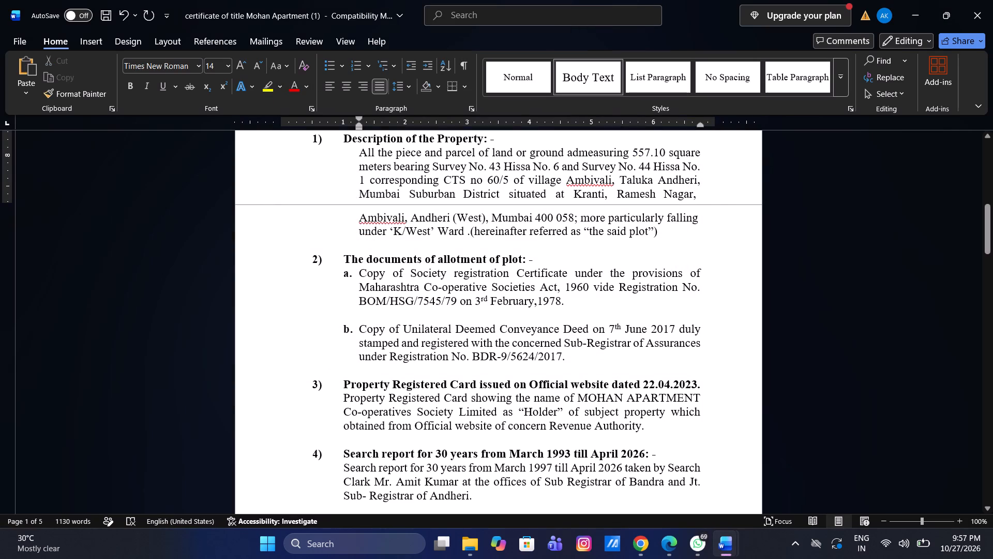
Copy the unhighlighted area figure "557.10" from the Description of the Property paragraph.
left_click_drag(631, 148, 663, 153)
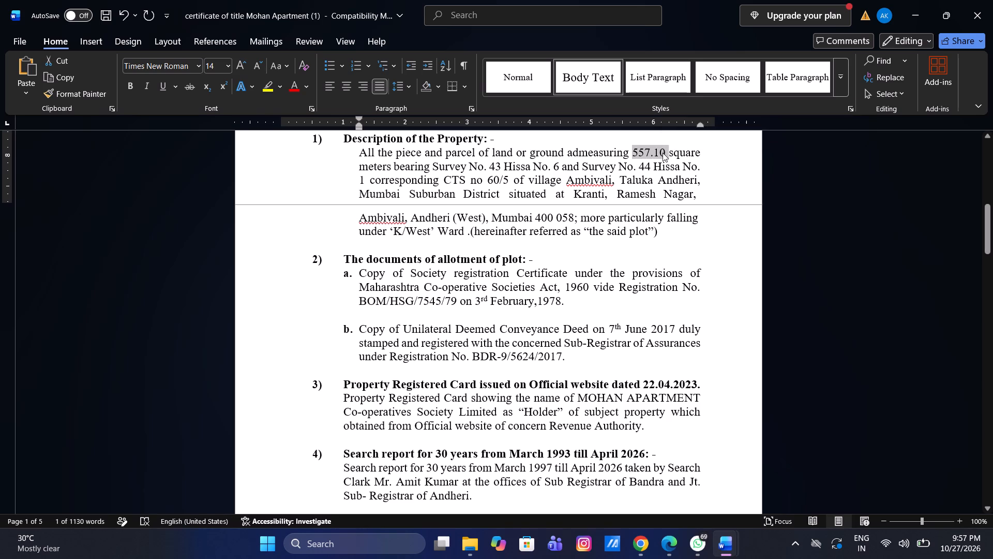
key("ctrl+c")
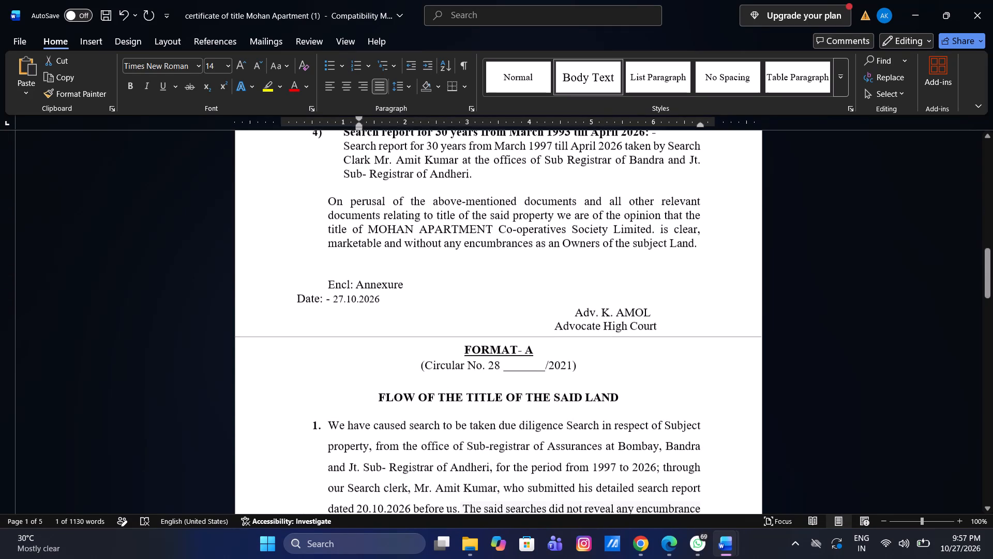
Remove the yellow highlight from "557.10" in item 1 about the subject property's owner and add a space before "square".
scroll(663, 153, "down", 1)
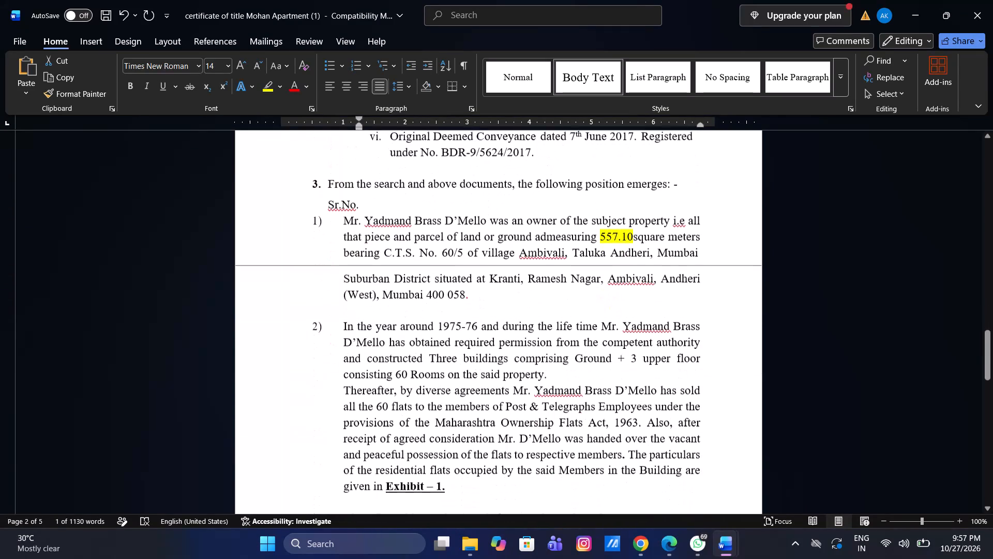
scroll(663, 153, "down", 1)
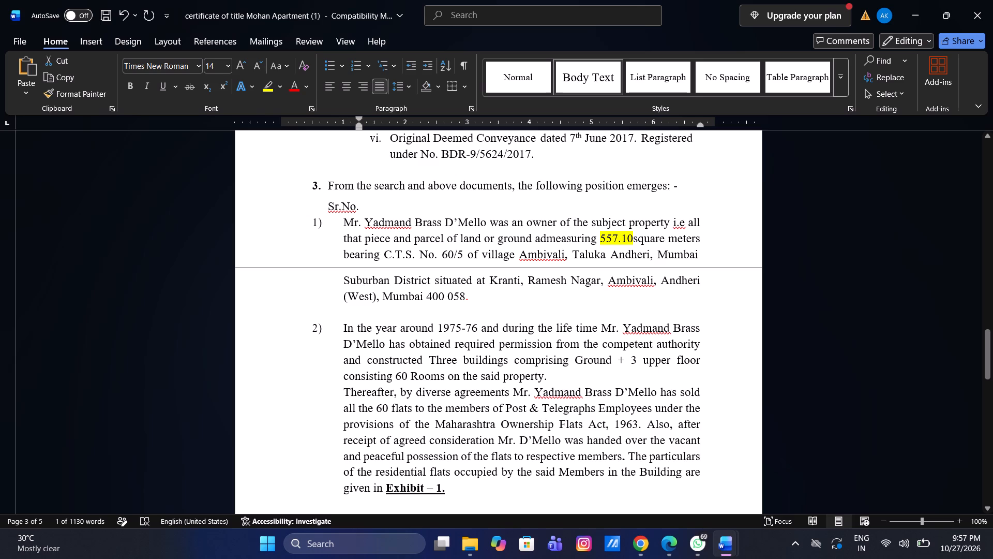
left_click_drag(603, 235, 630, 235)
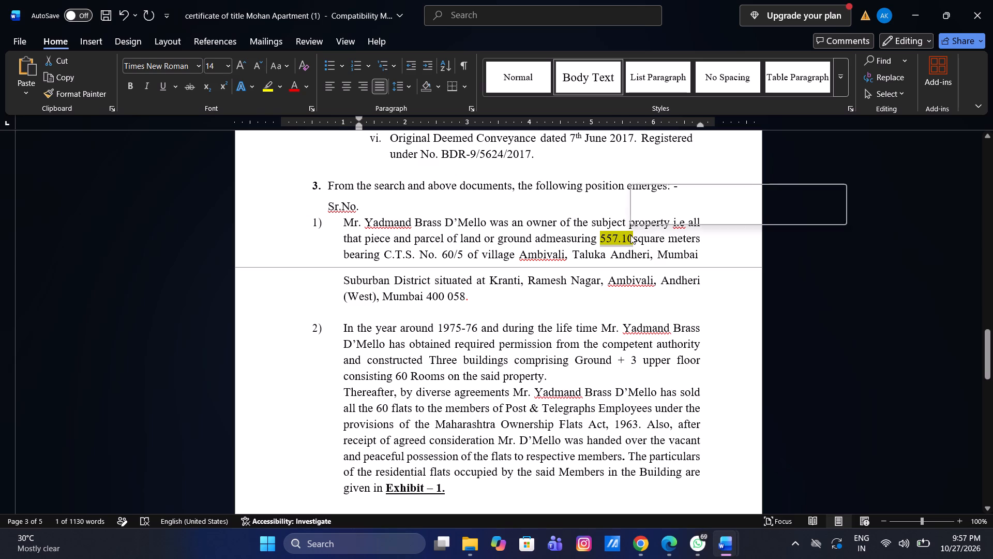
left_click(685, 217)
key("space")
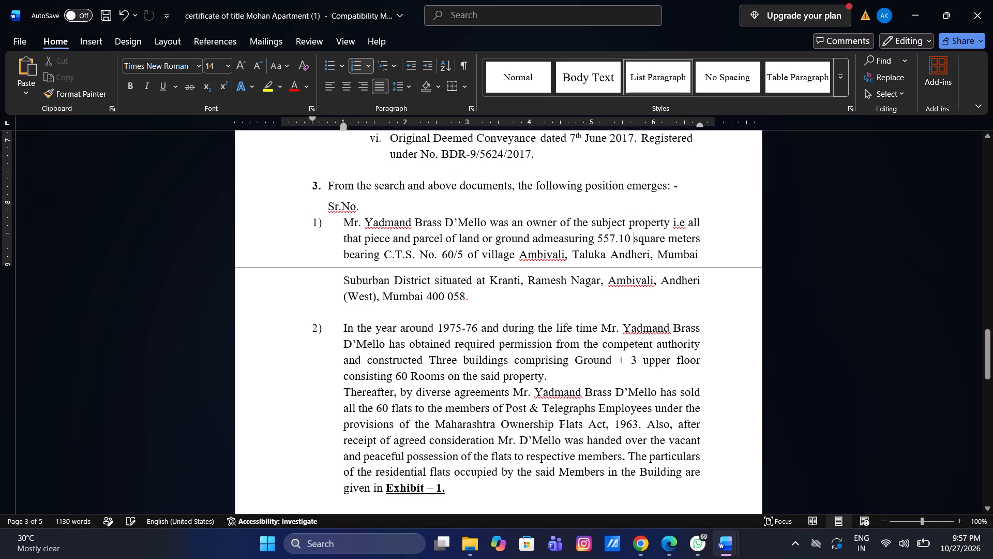
Replace the highlighted "1878.80" in item 6 about the area of the said Land with the copied "557.10".
scroll(685, 217, "down", 1)
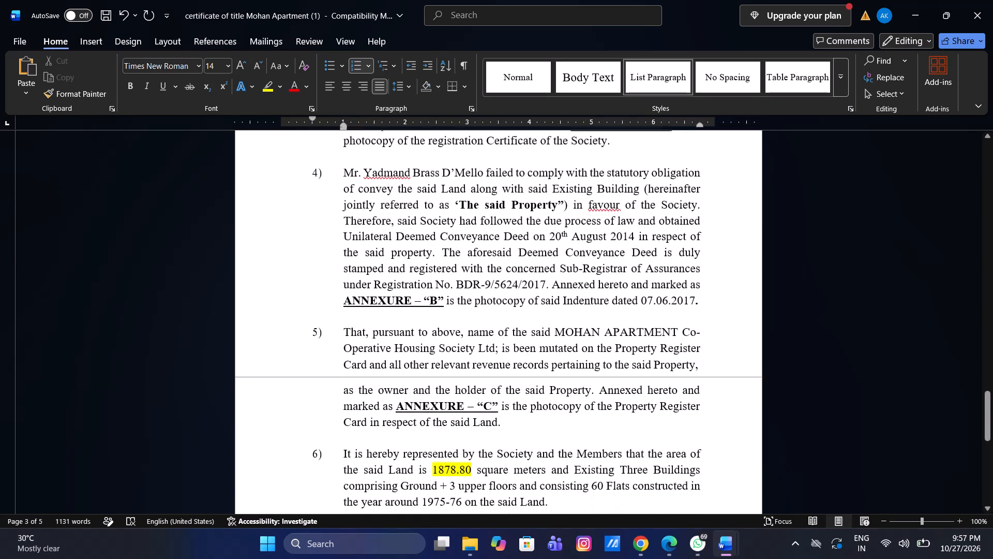
scroll(685, 217, "down", 1)
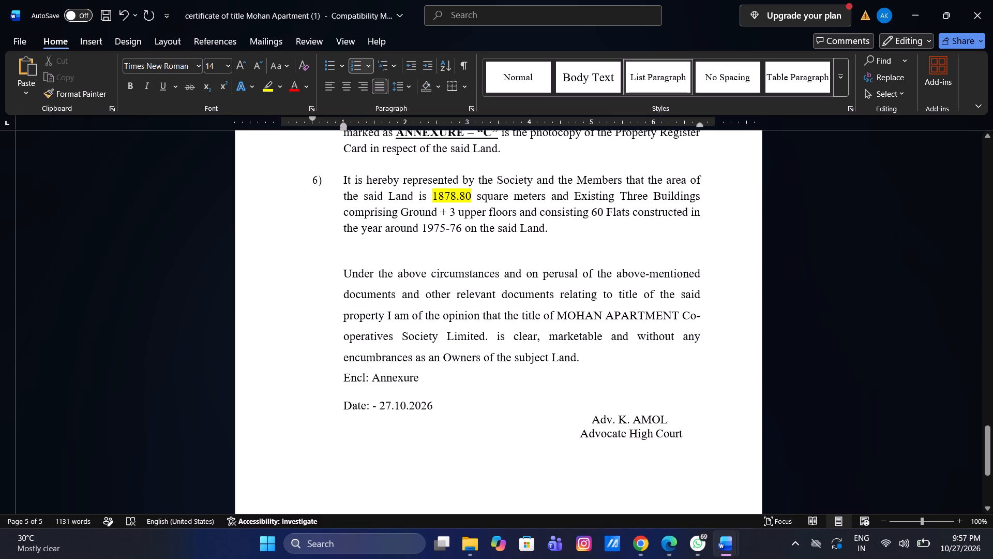
left_click_drag(432, 195, 462, 196)
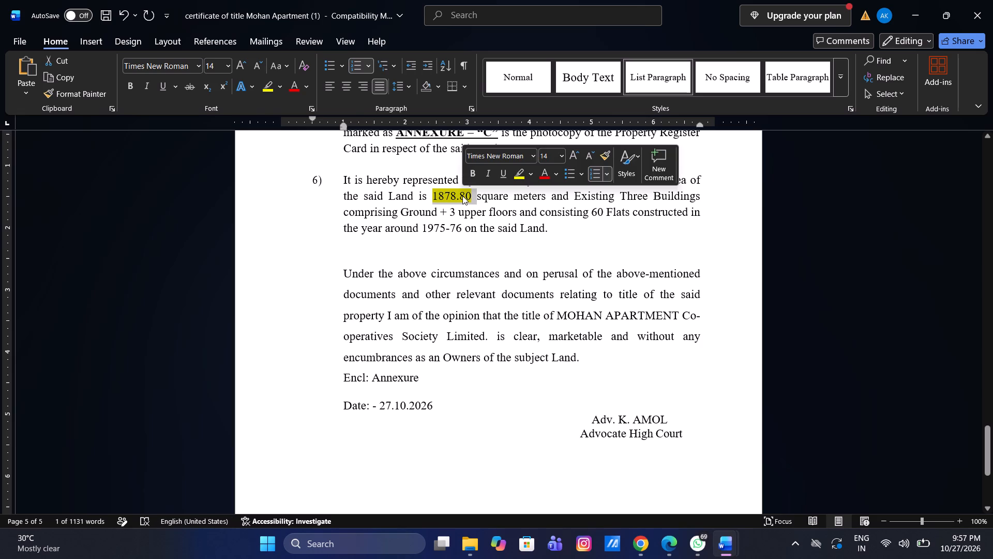
key("BackSpace")
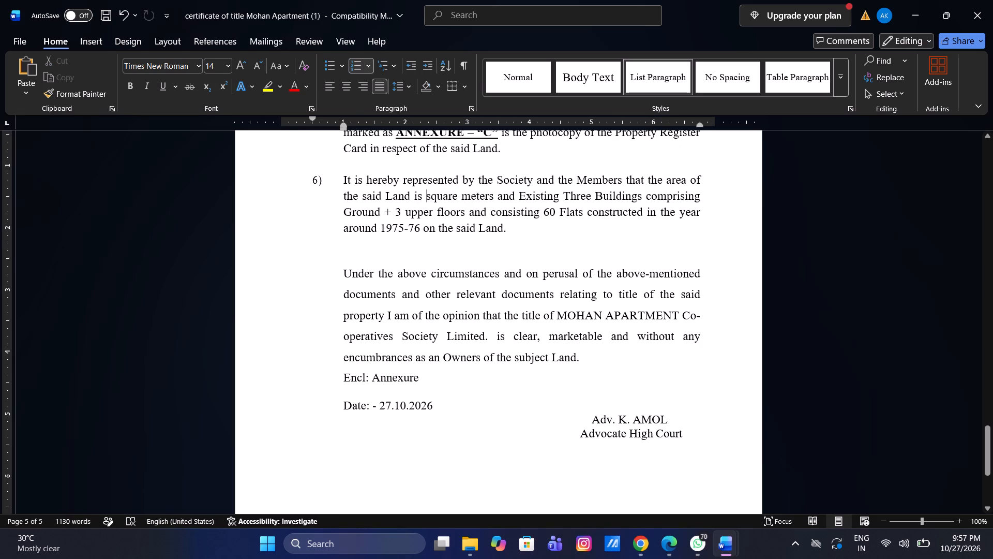
key("ctrl+v")
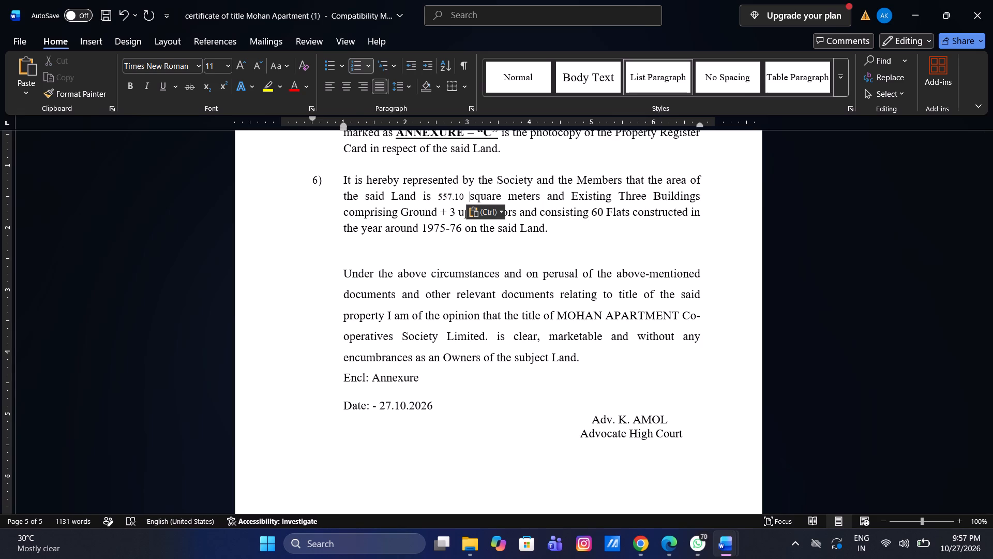
Save the document to the Desktop as a PDF named "certificate of title Mohan Apartment (1)".
scroll(462, 196, "down", 2)
scroll(462, 196, "up", 1)
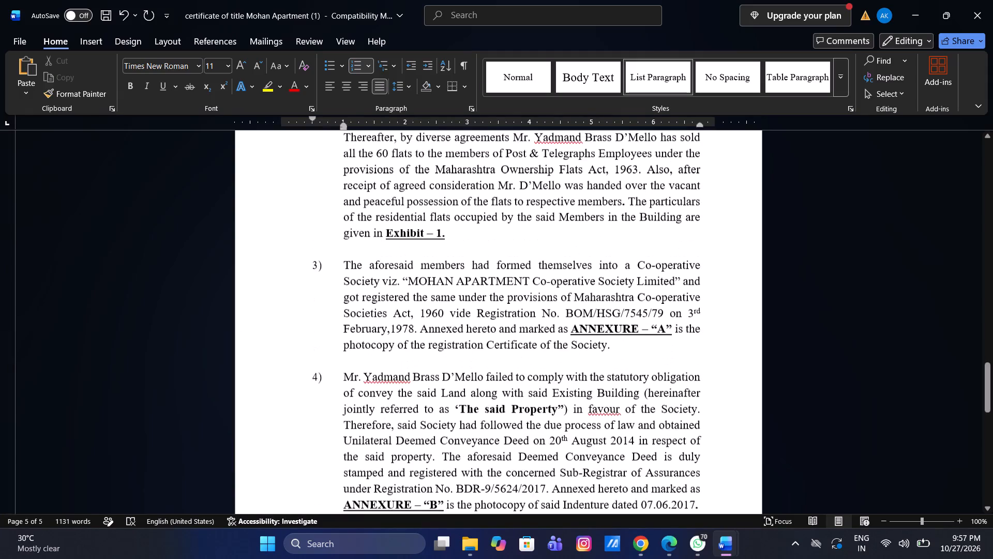
scroll(462, 196, "up", 1)
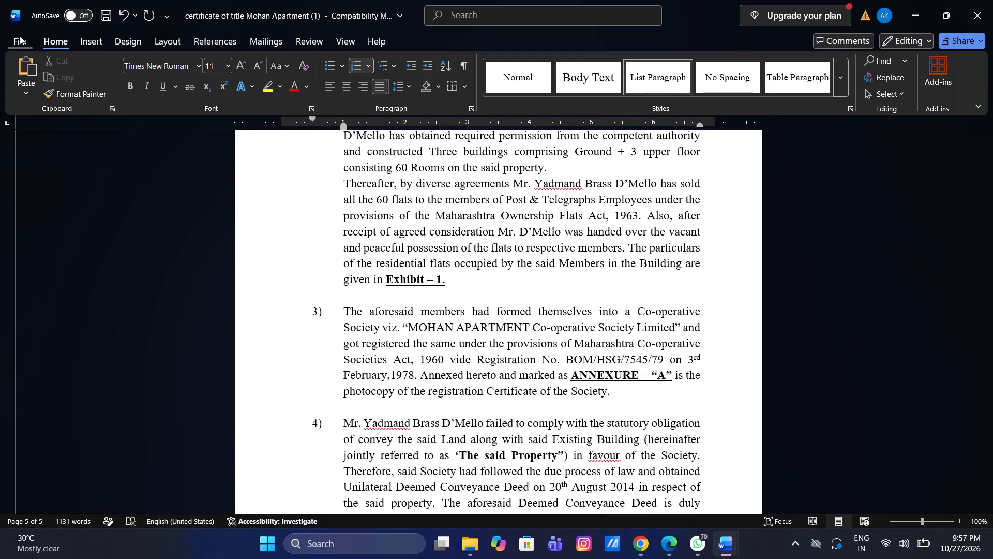
left_click(20, 36)
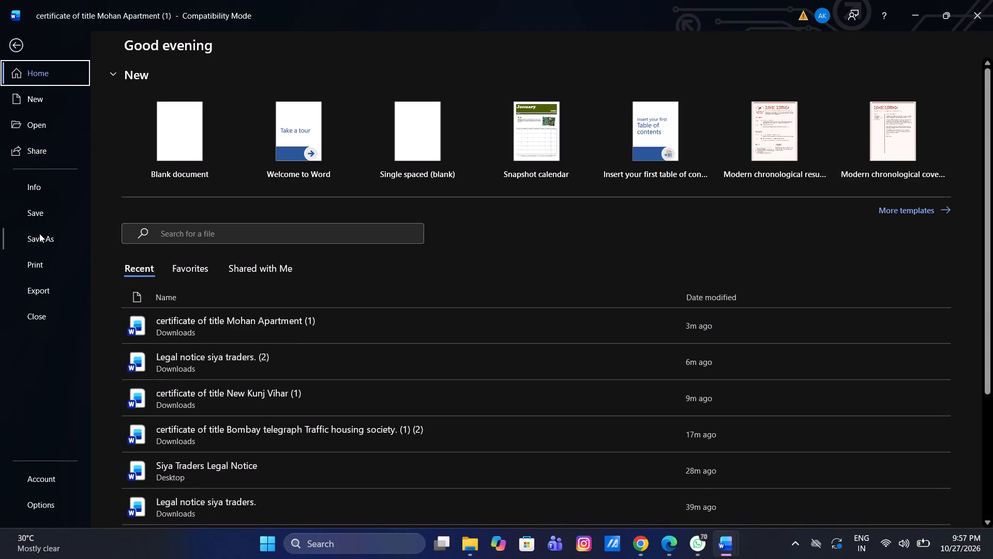
left_click(39, 233)
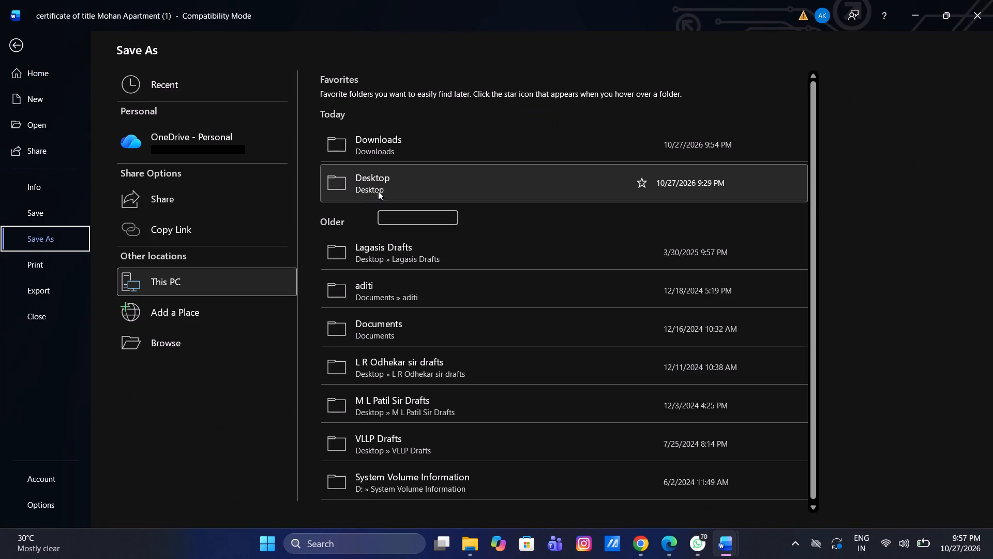
left_click(379, 183)
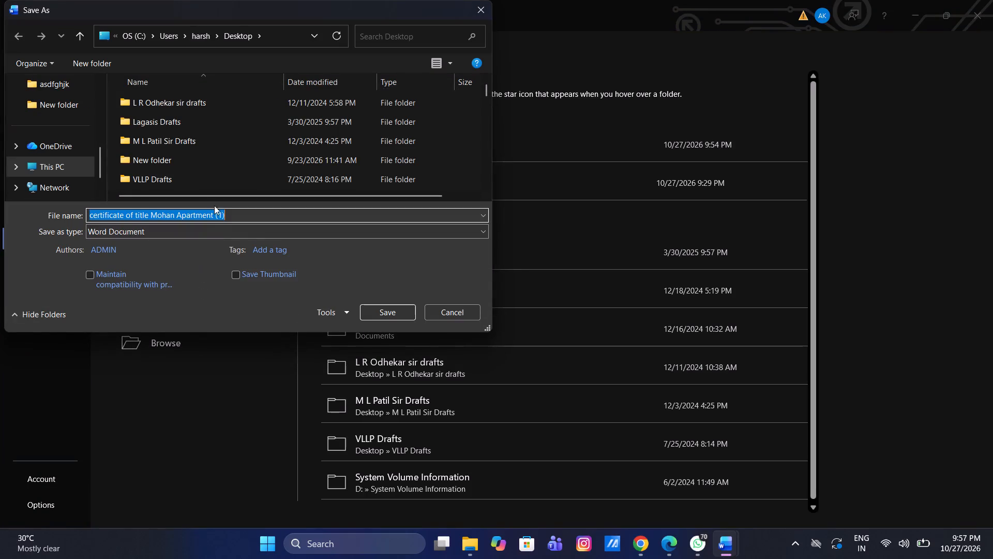
left_click(208, 233)
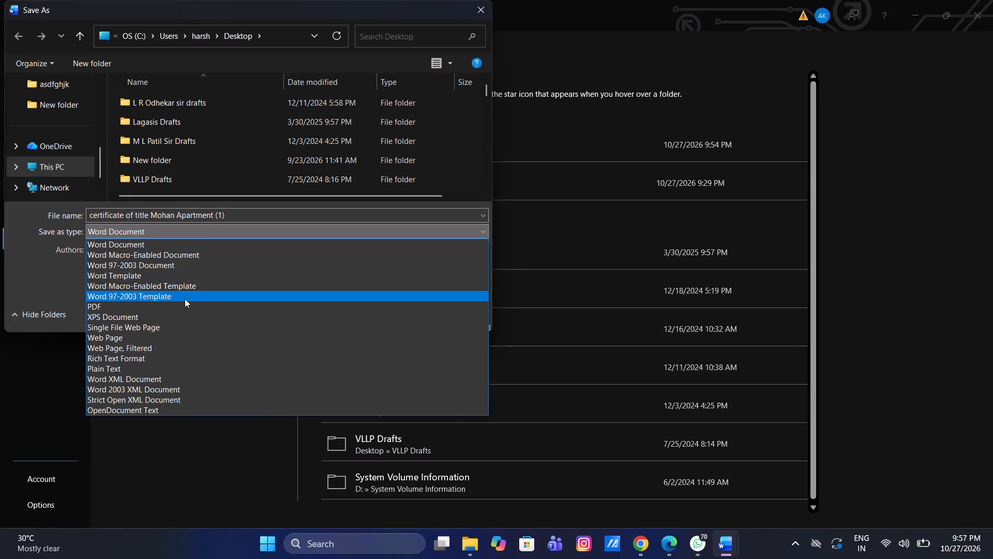
left_click(184, 306)
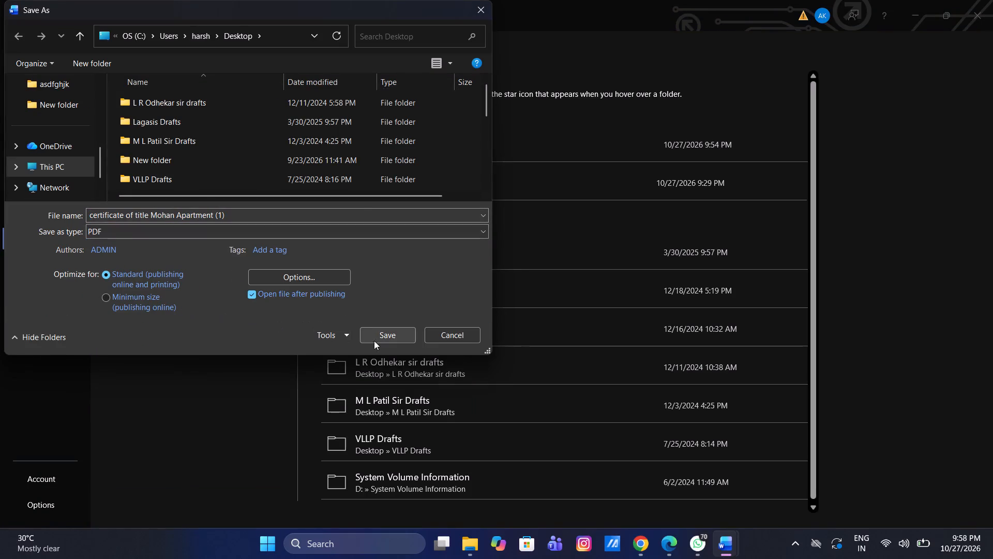
left_click(376, 333)
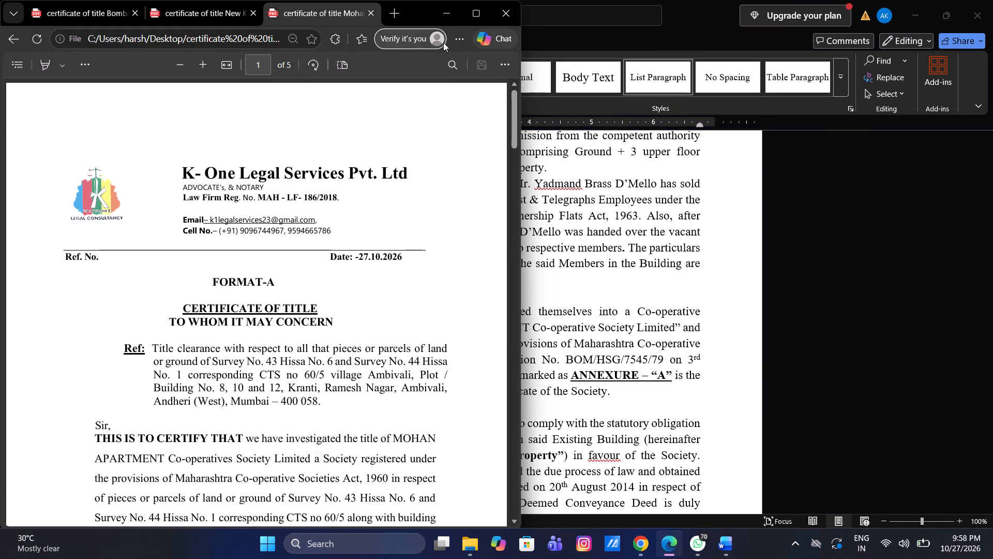
Minimize the exported PDF, the certificate document and the legal notice document to return to the iLovePDF page in Chrome.
left_click(445, 10)
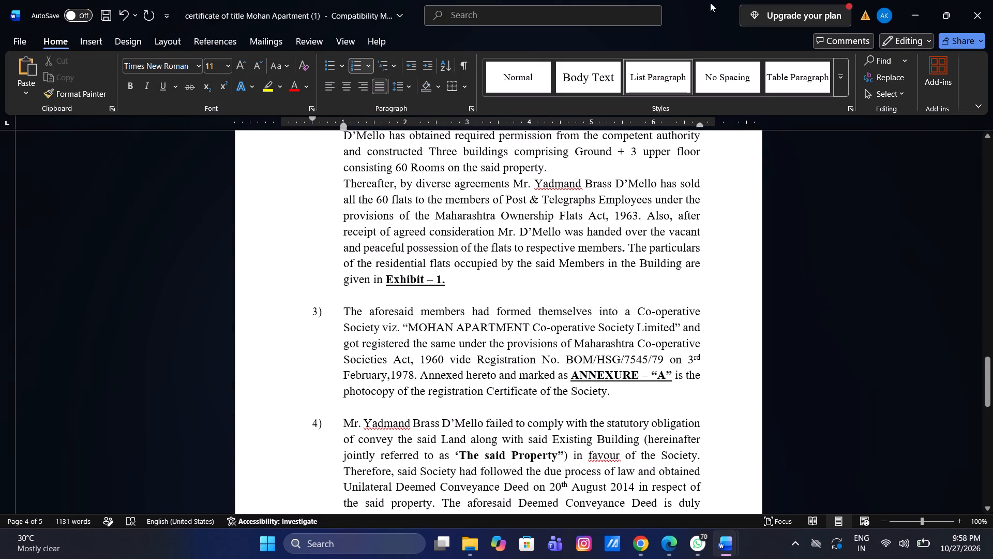
left_click(905, 12)
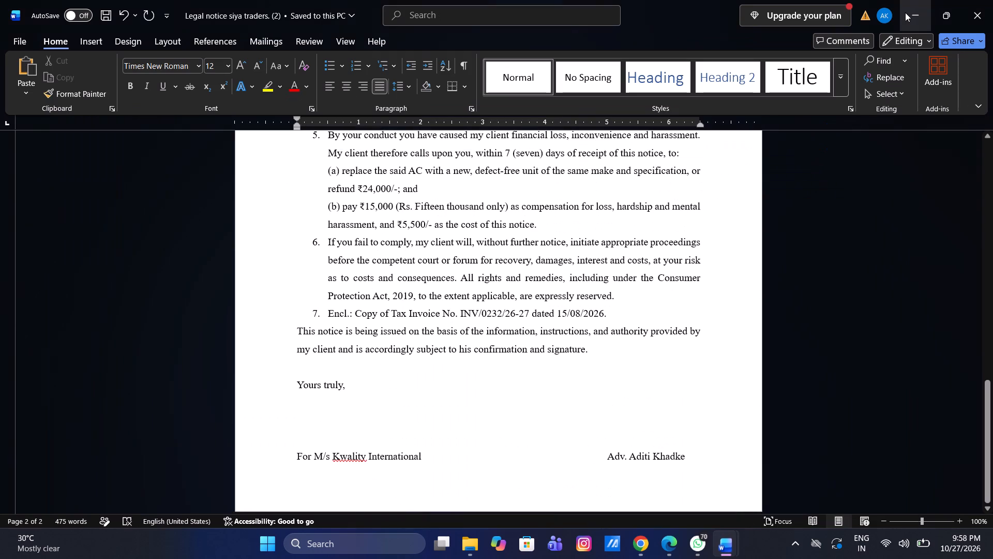
left_click(908, 12)
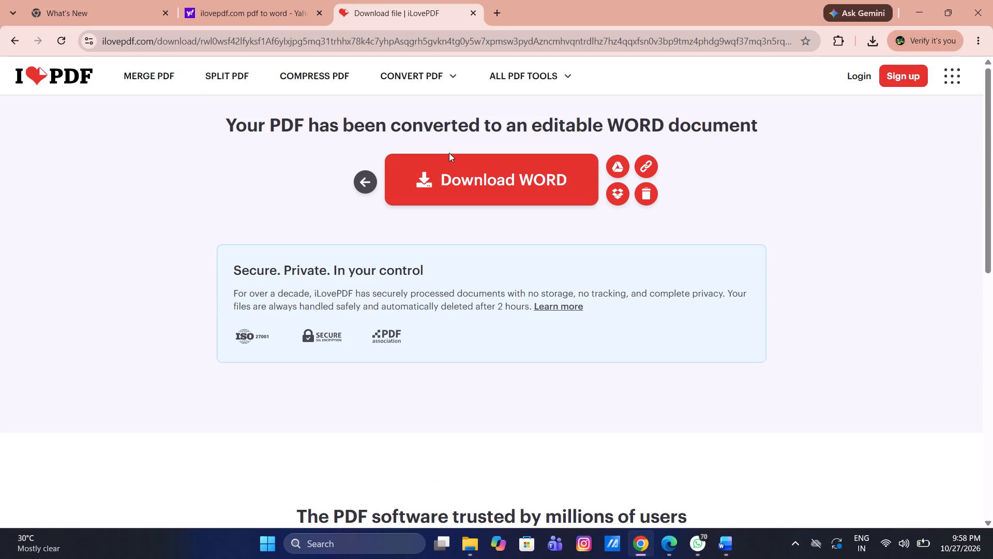
left_click(361, 184)
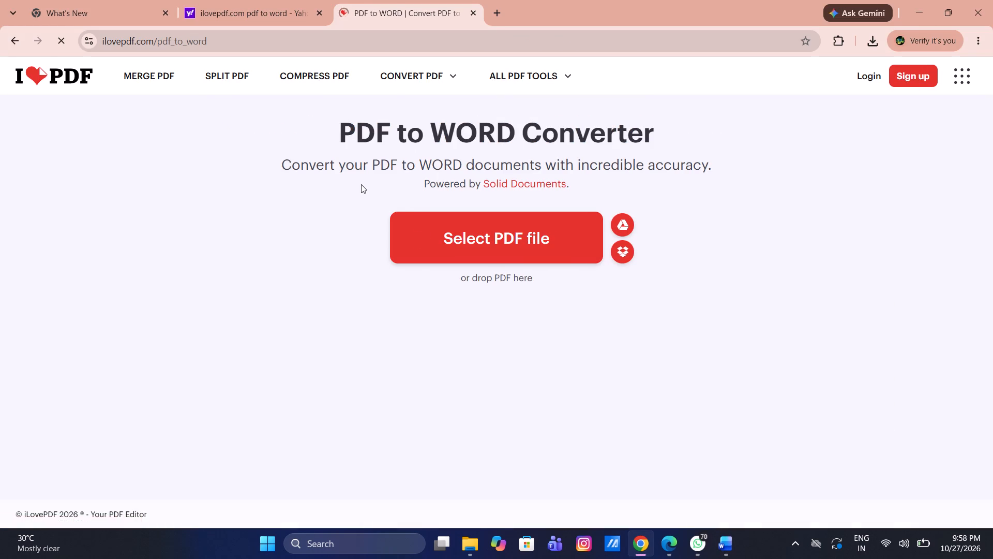
left_click(462, 234)
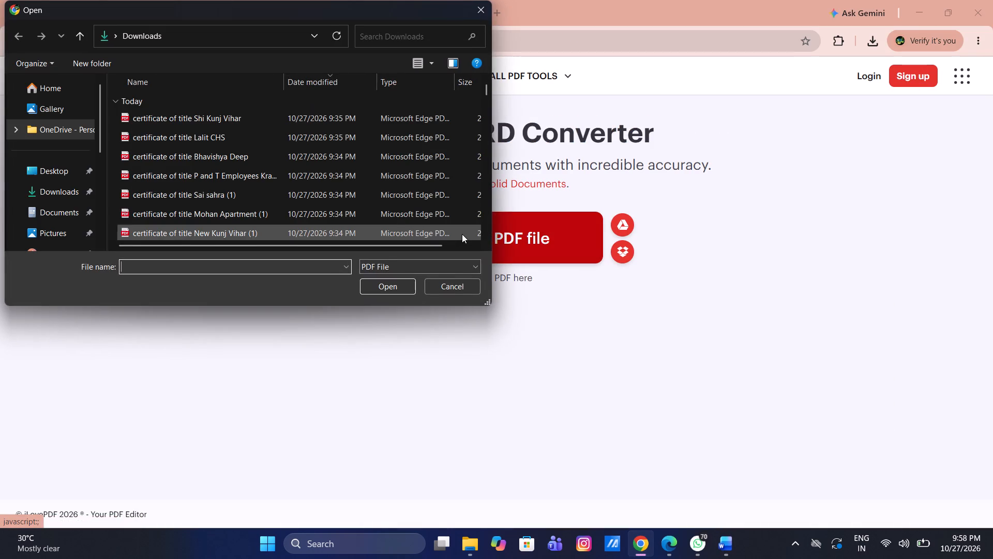
left_click(233, 202)
double_click(233, 202)
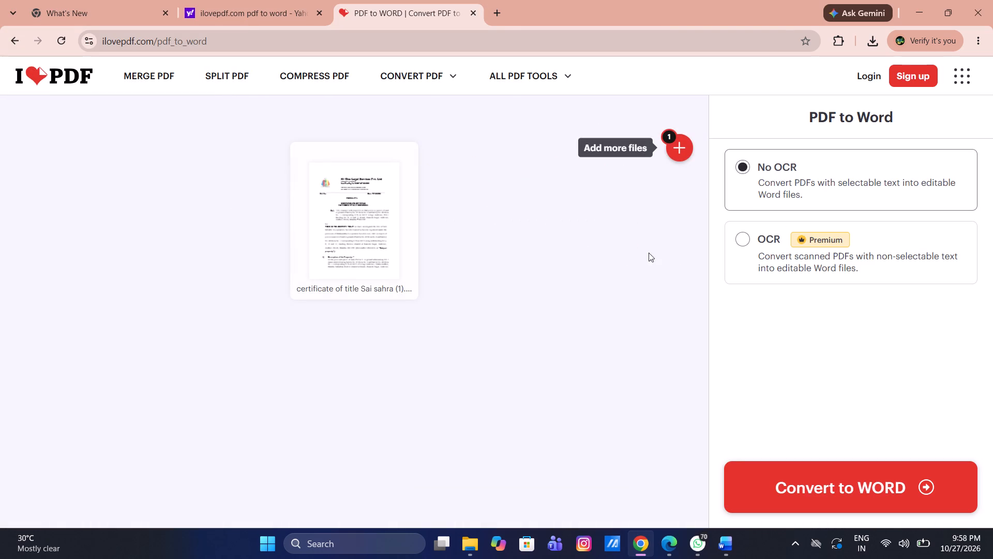
left_click(844, 490)
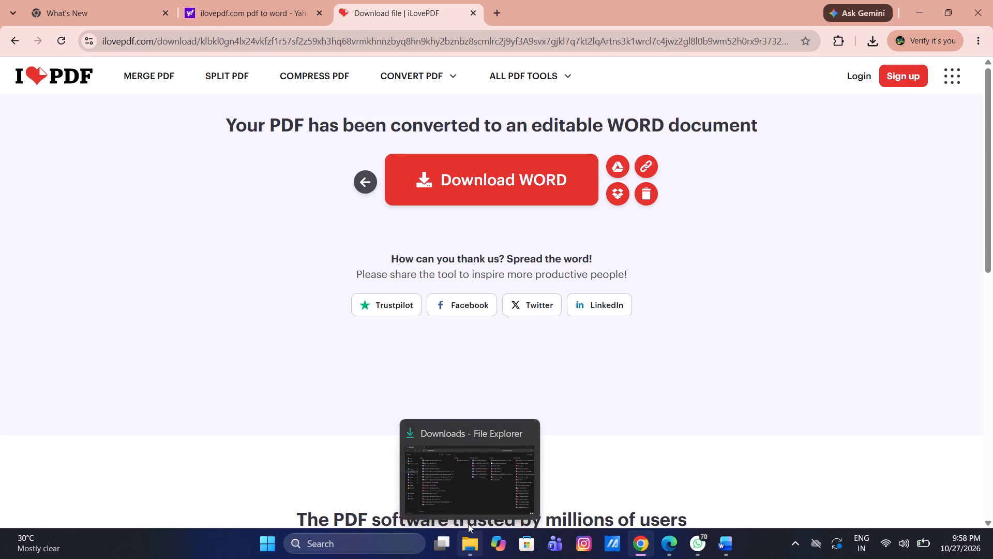
left_click(467, 494)
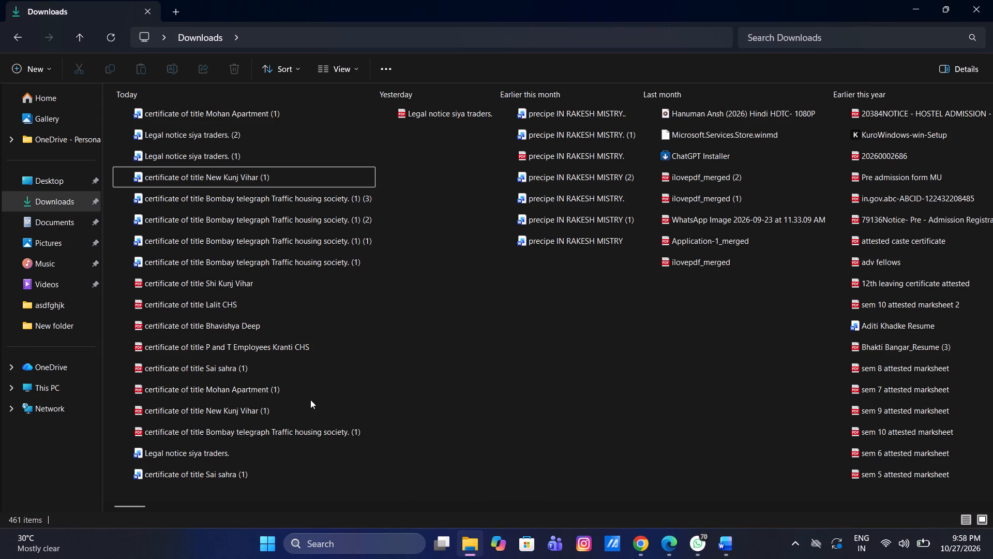
double_click(278, 468)
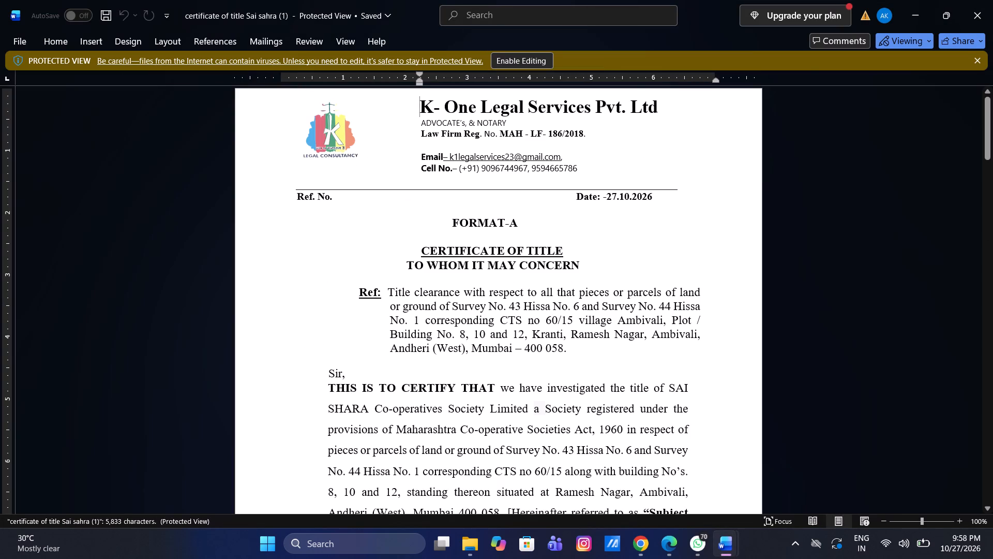
scroll(527, 286, "left", 1)
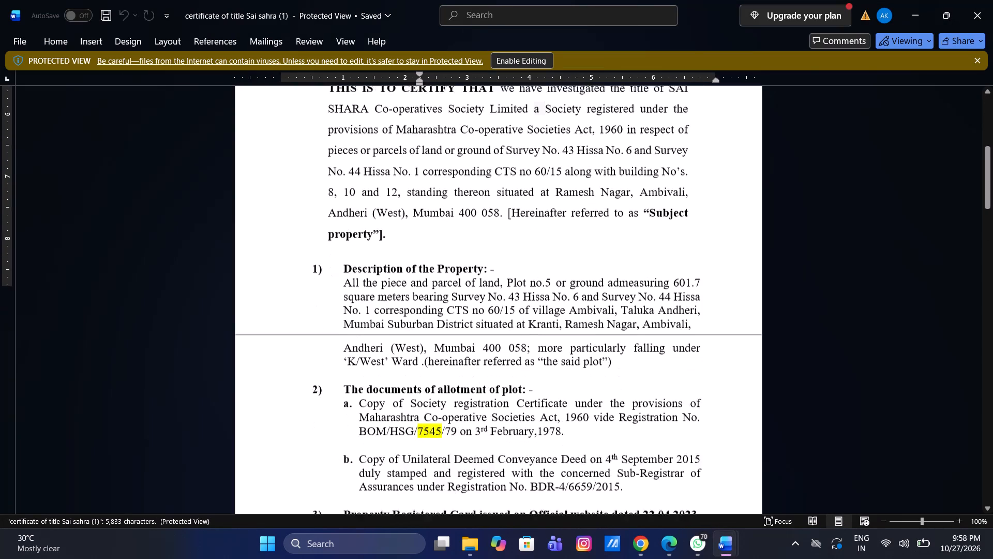
scroll(527, 286, "left", 1)
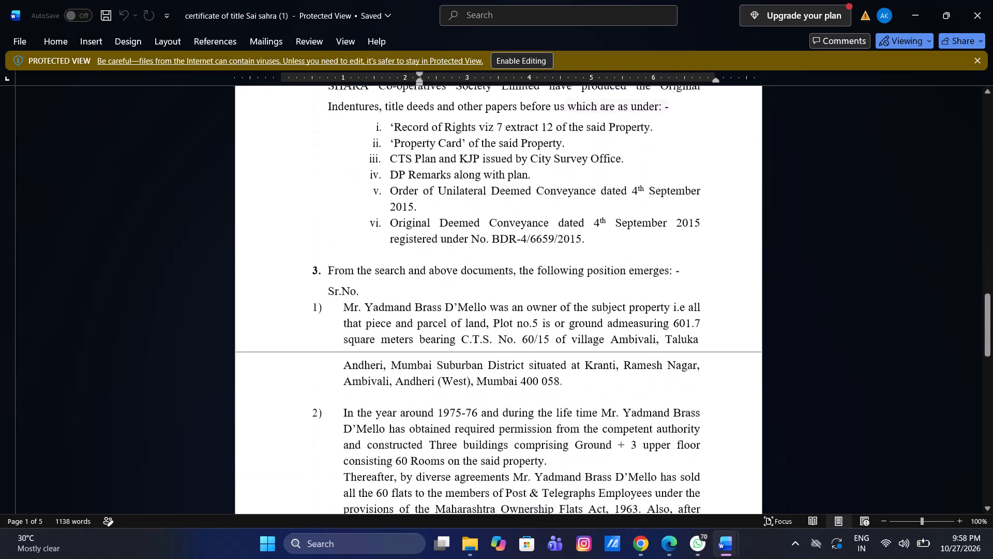
scroll(527, 286, "left", 1)
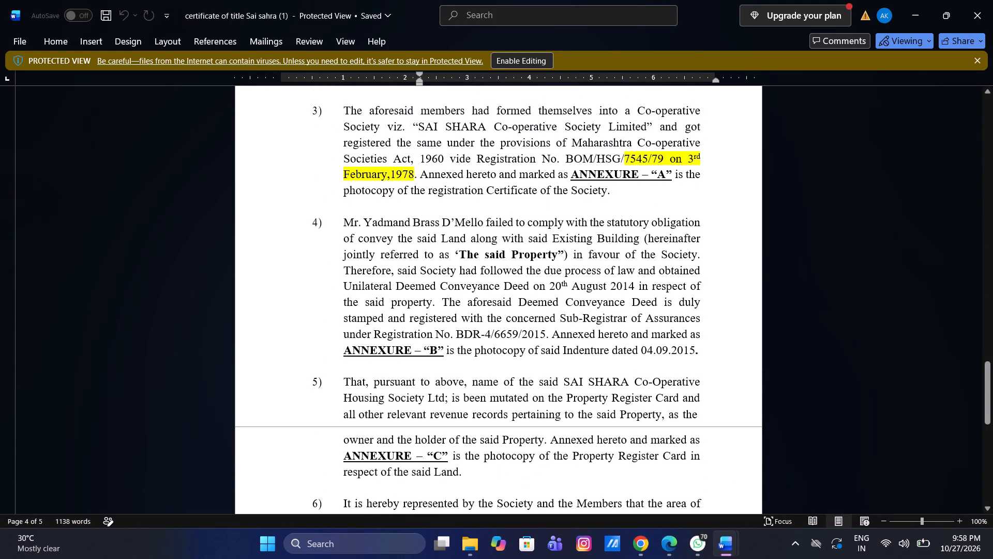
left_click_drag(623, 157, 414, 173)
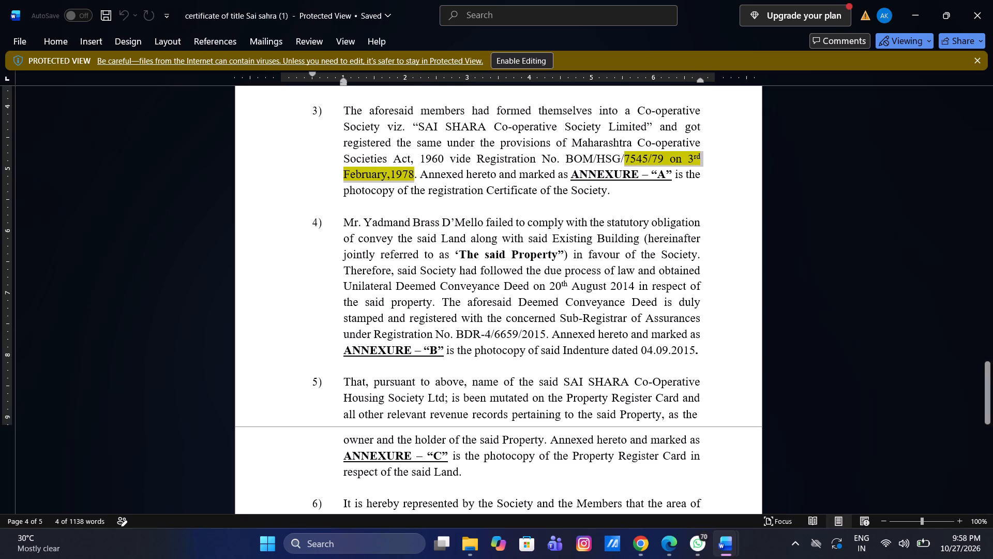
left_click(524, 62)
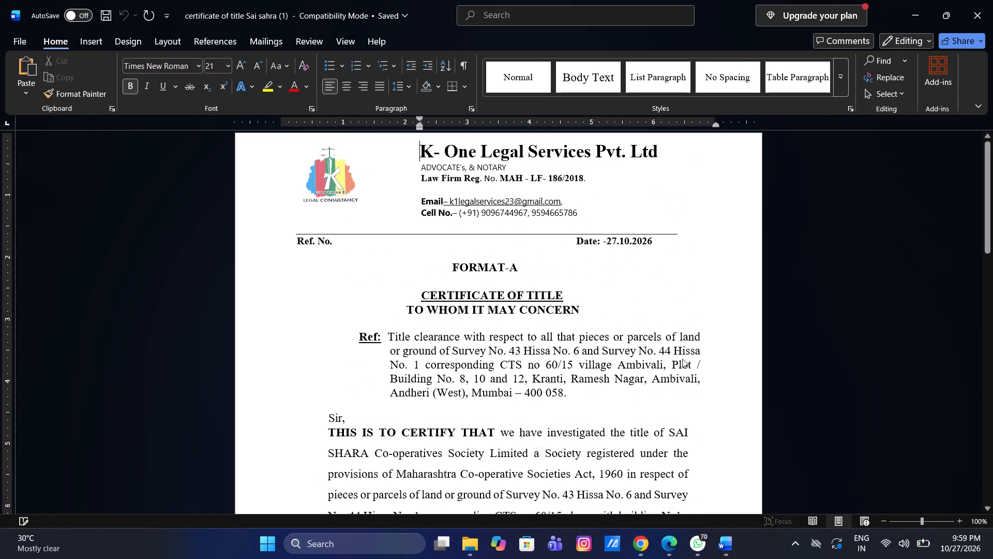
Remove the yellow highlight from "7545" in the society registration number in item 2(a), the documents of allotment of plot.
scroll(671, 400, "down", 1)
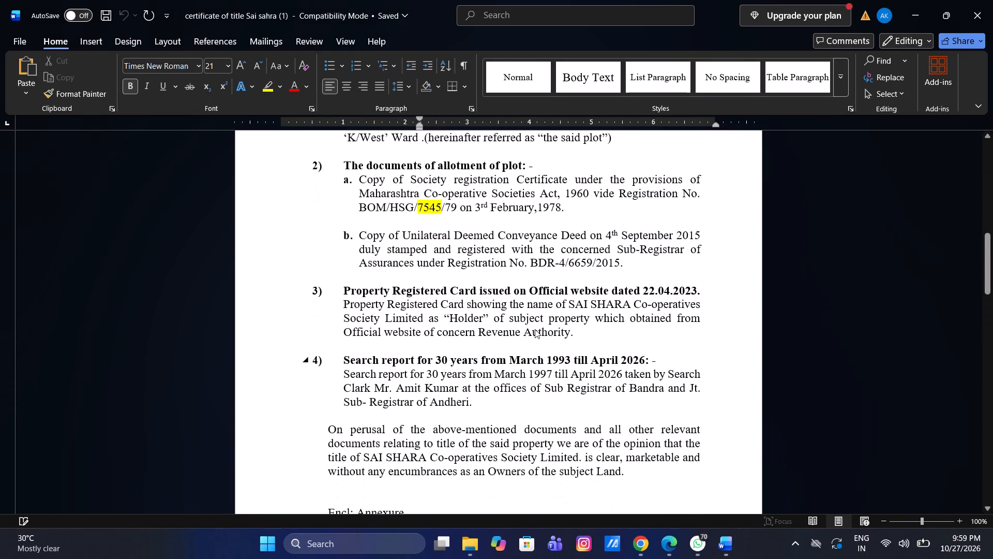
left_click_drag(415, 203, 430, 204)
left_click(430, 204)
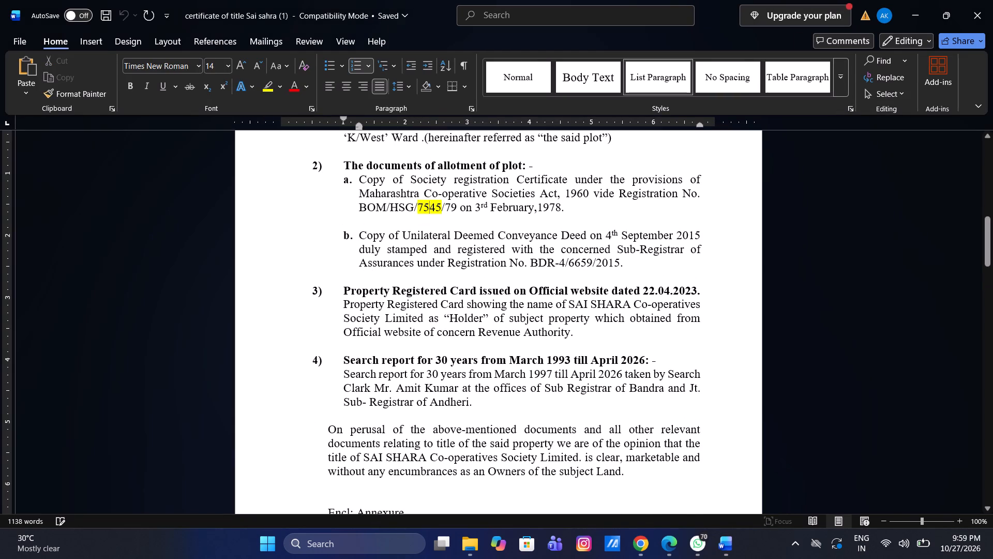
left_click_drag(418, 203, 439, 206)
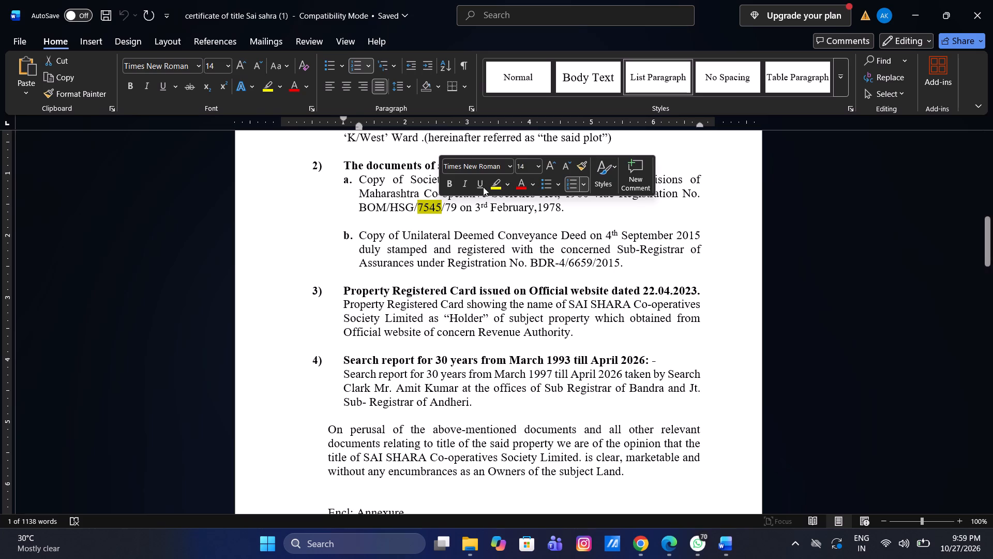
left_click(498, 187)
Remove the yellow highlight from "7545/79 on 3rd February,1978" in item 3 about the society's registration.
scroll(508, 282, "left", 1)
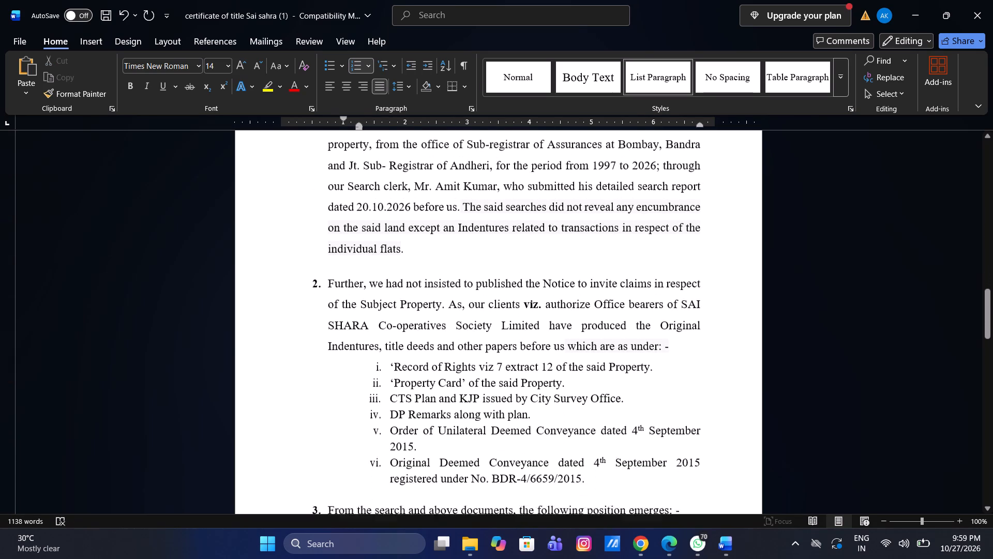
scroll(508, 282, "left", 1)
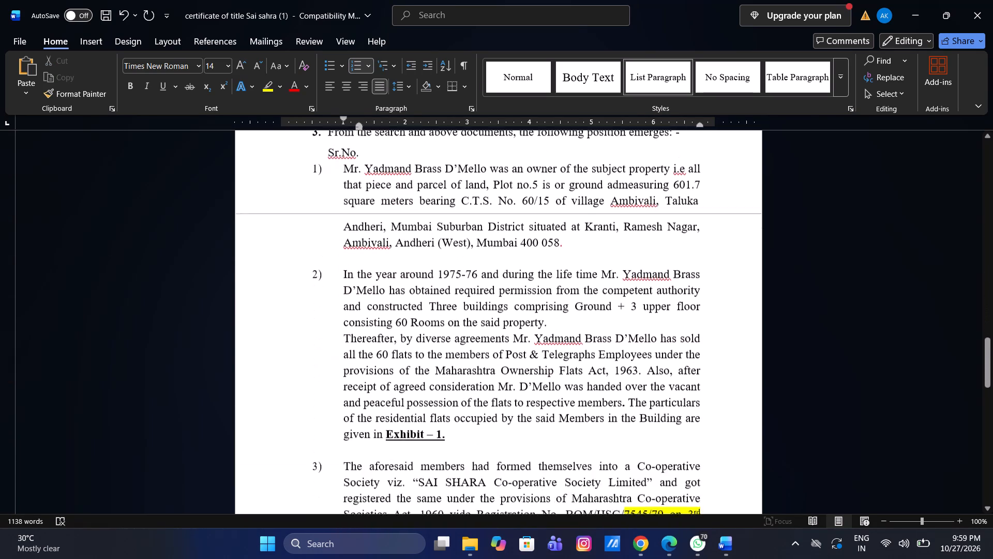
scroll(508, 282, "left", 1)
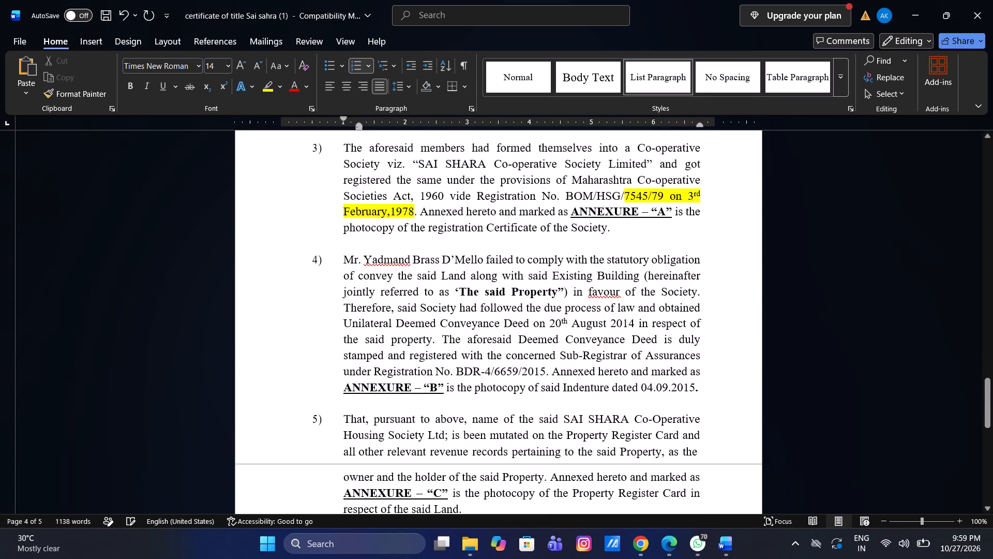
left_click_drag(624, 193, 437, 202)
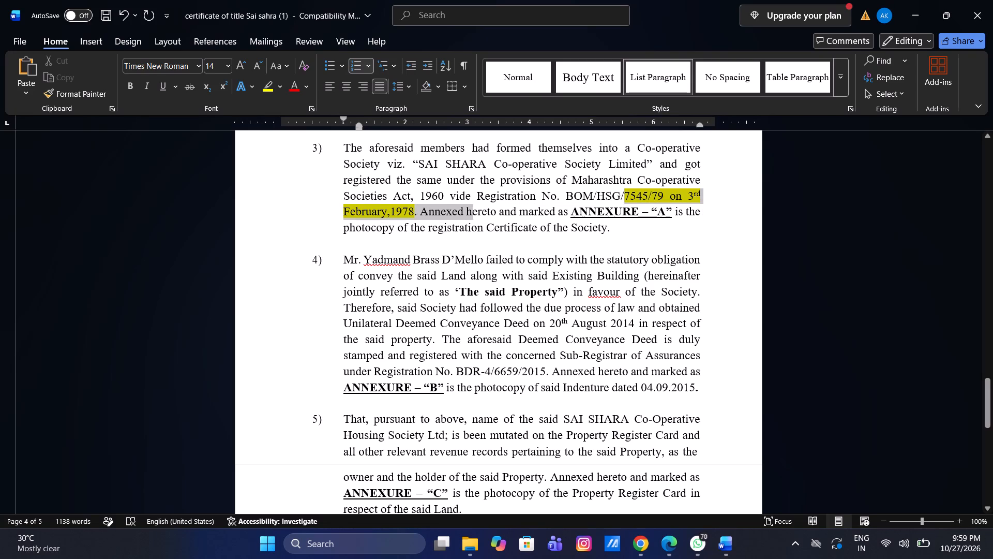
left_click_drag(437, 202, 413, 214)
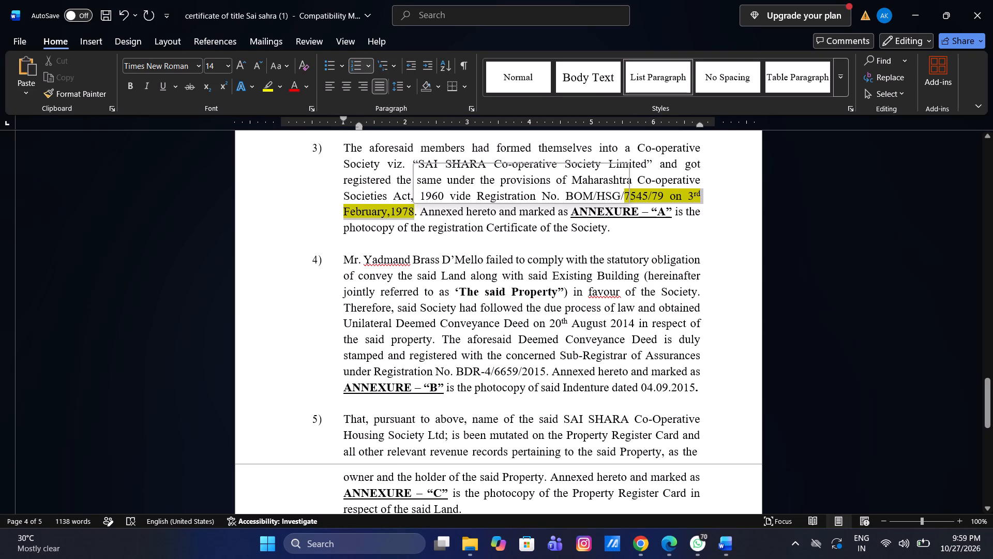
left_click(465, 193)
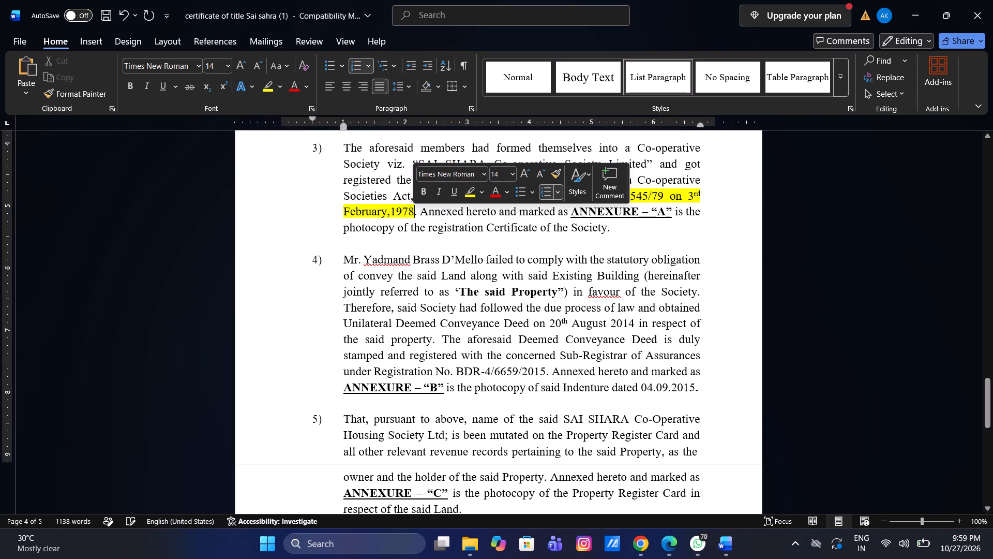
left_click(578, 279)
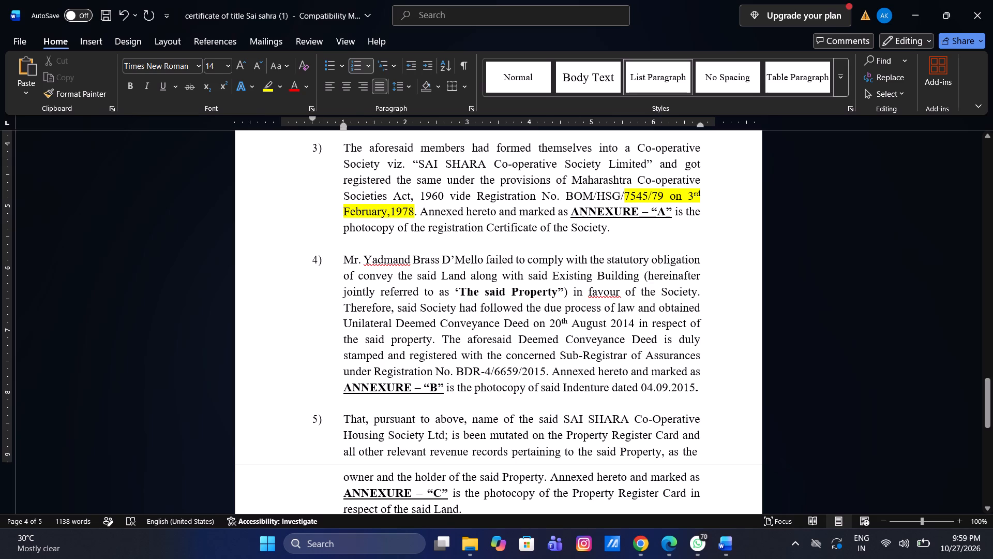
left_click_drag(625, 190, 420, 214)
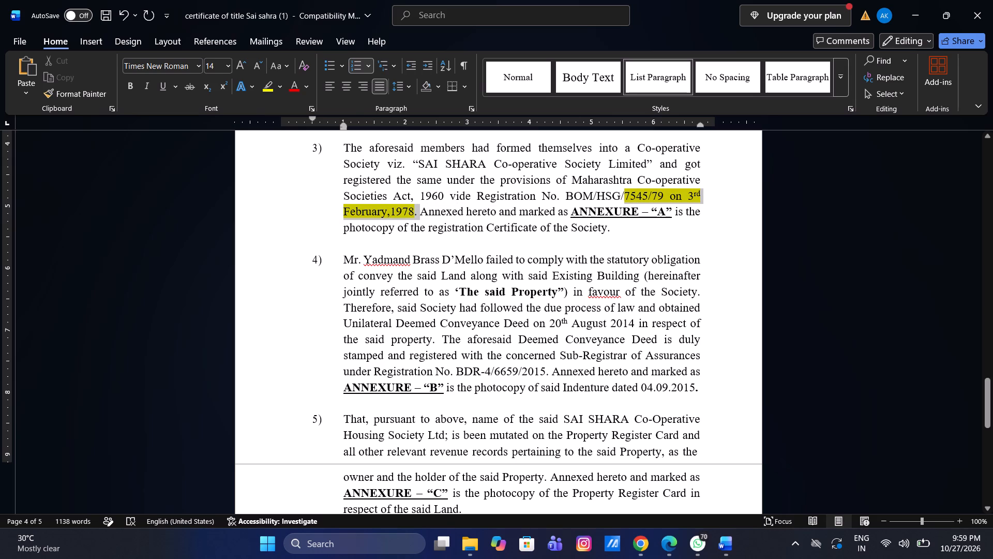
left_click_drag(420, 214, 413, 214)
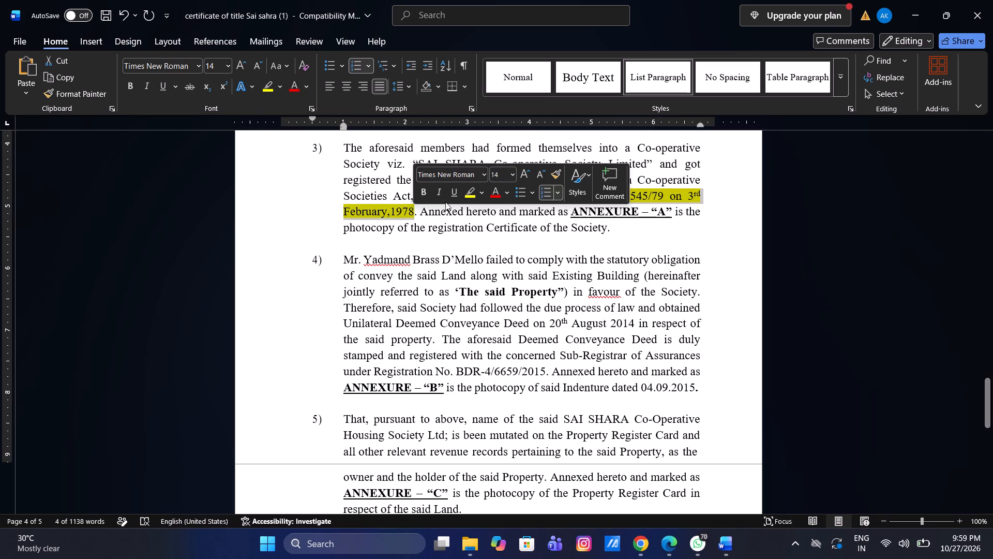
left_click(464, 196)
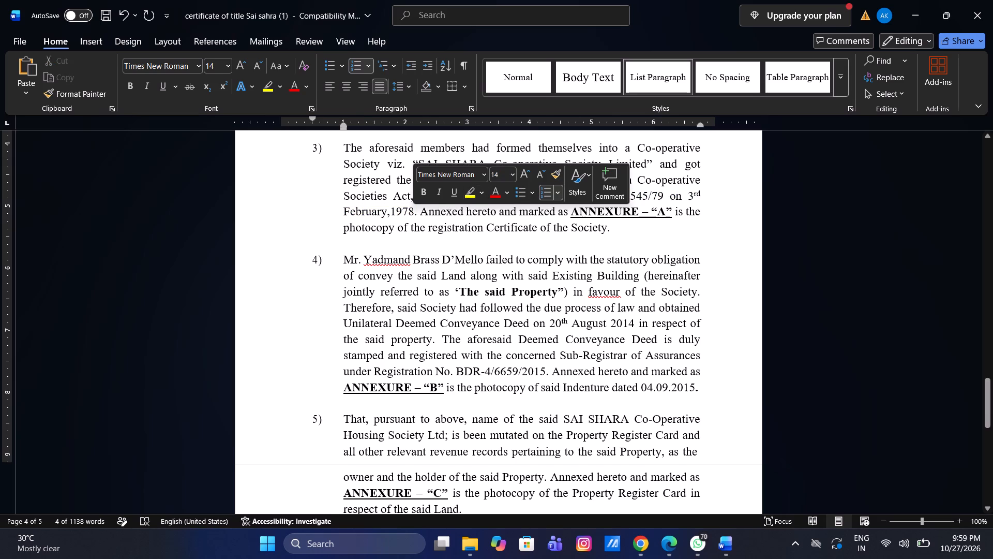
Remove the yellow highlight from "60" before "Flats" in item 6 about the area of the said Land.
scroll(437, 320, "down", 1)
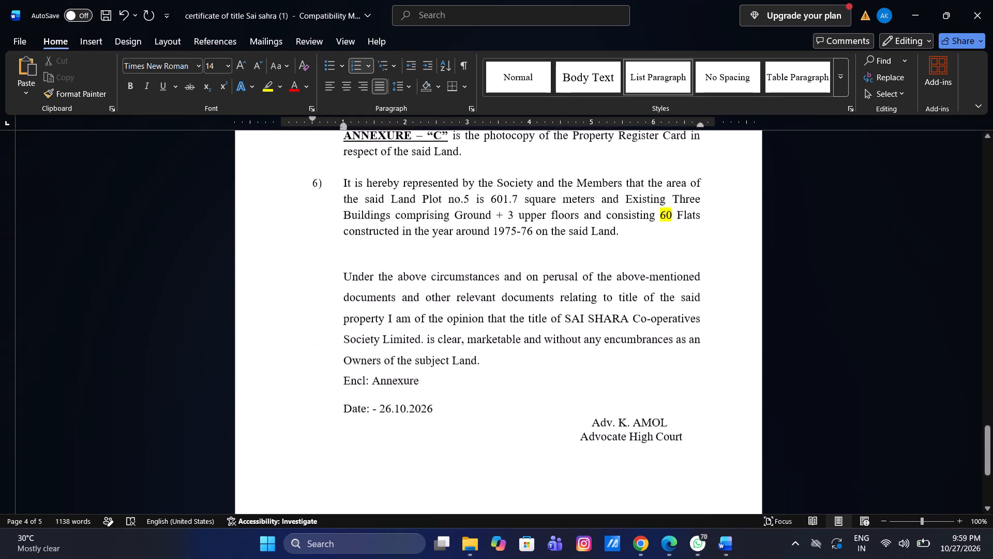
left_click_drag(661, 218, 672, 217)
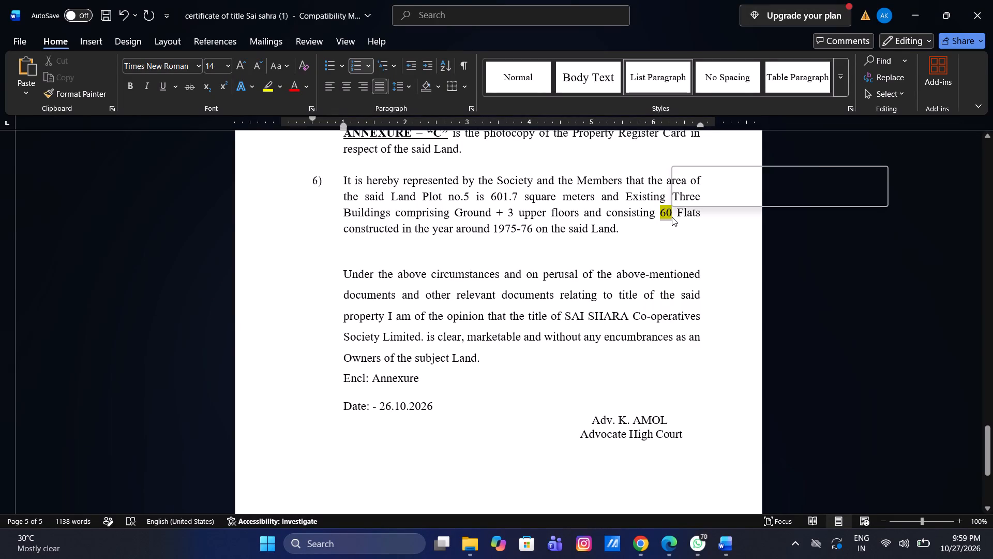
left_click(725, 200)
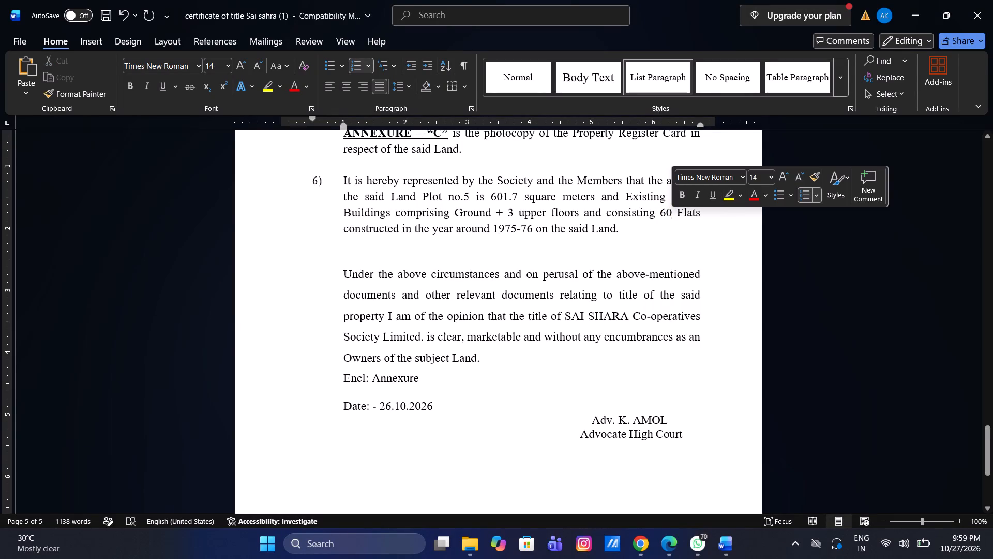
Change the date at the end of the certificate, beside the advocate's signature block, to 27.10.2026.
scroll(576, 253, "left", 5)
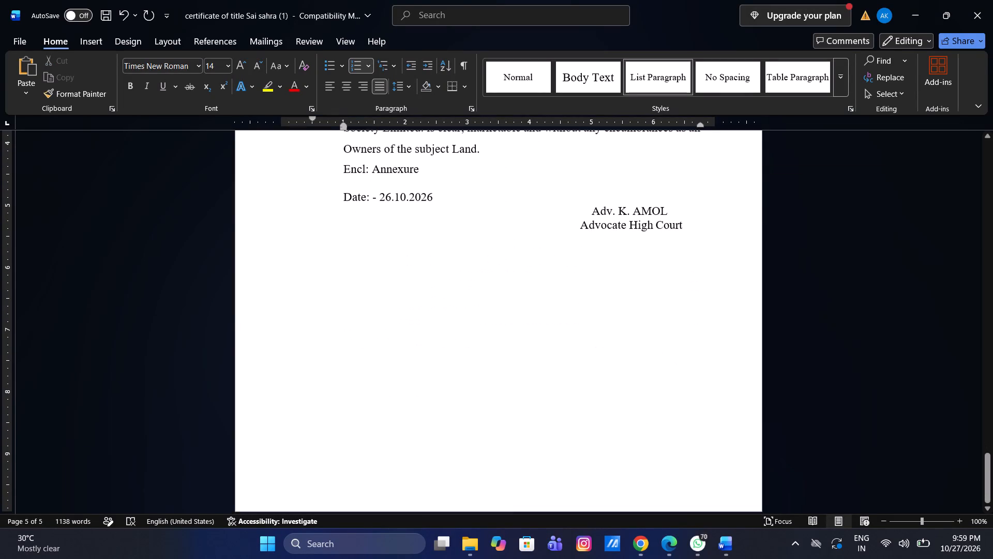
left_click(390, 199)
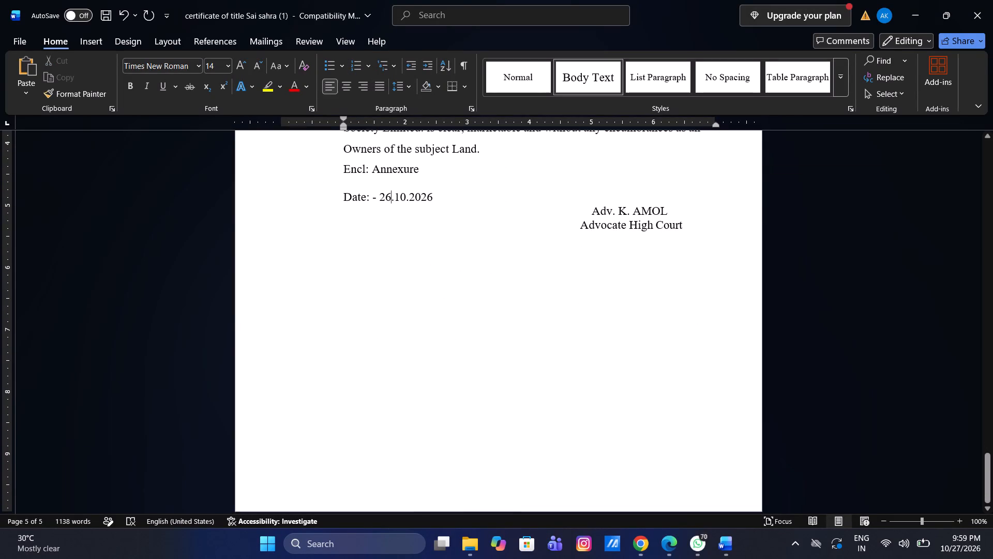
key("BackSpace")
key("7")
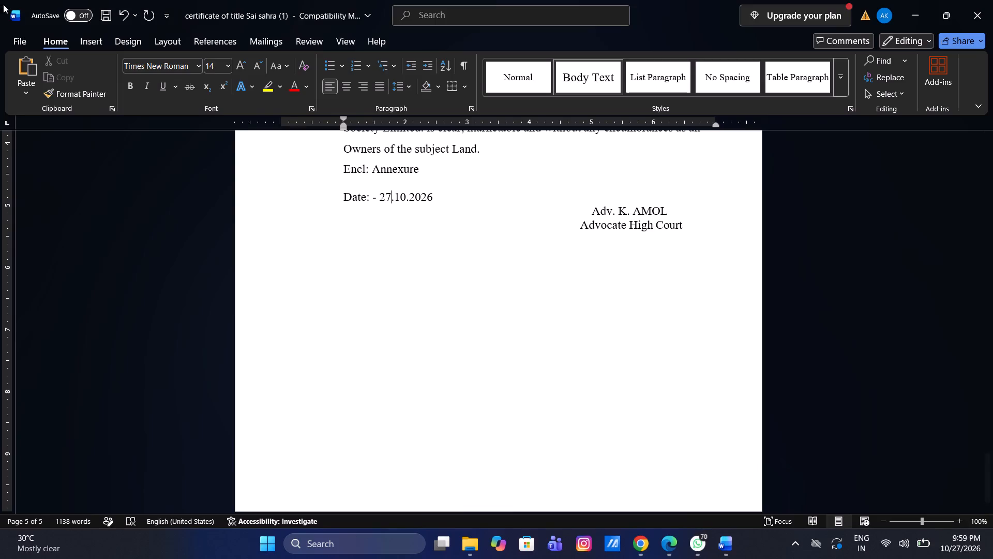
left_click(24, 42)
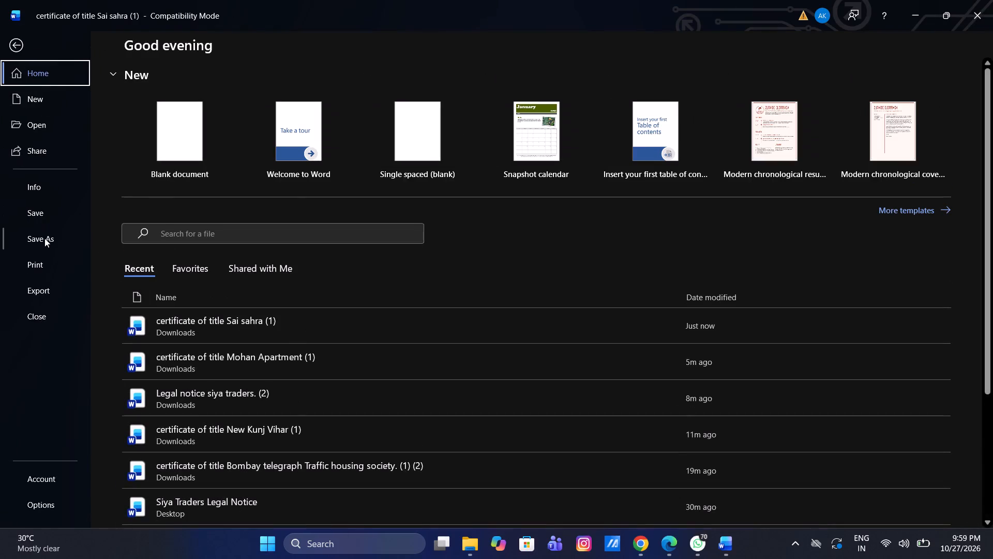
left_click(44, 238)
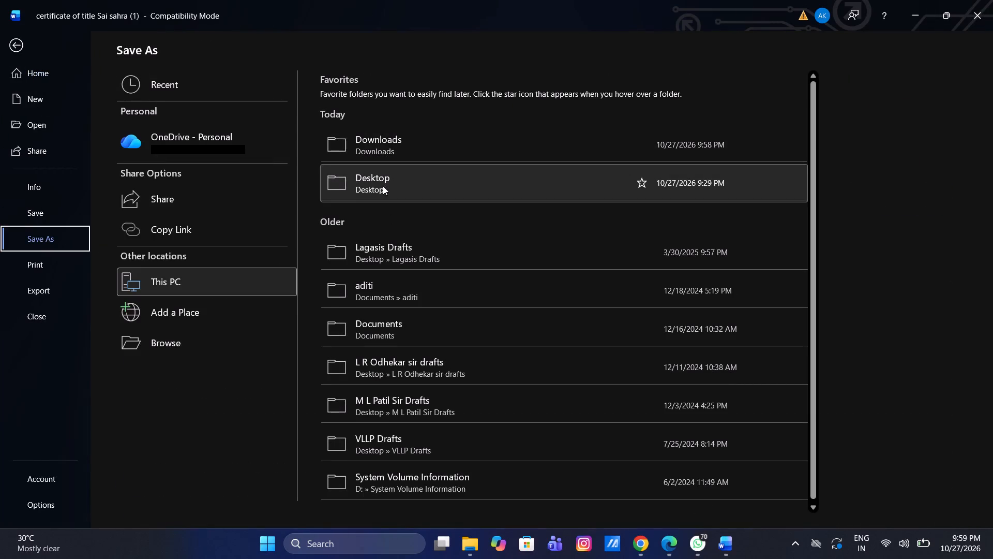
left_click(383, 186)
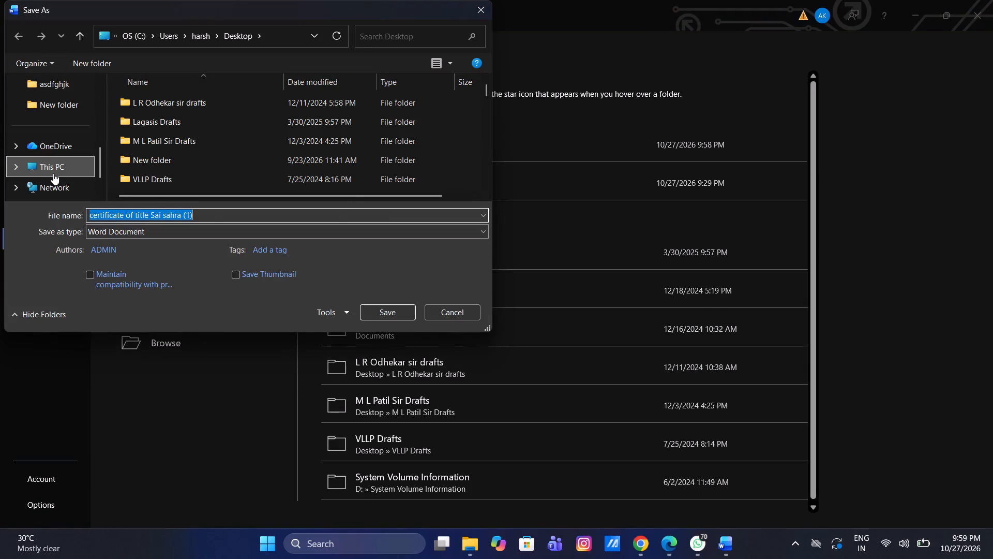
scroll(52, 172, "down", 1)
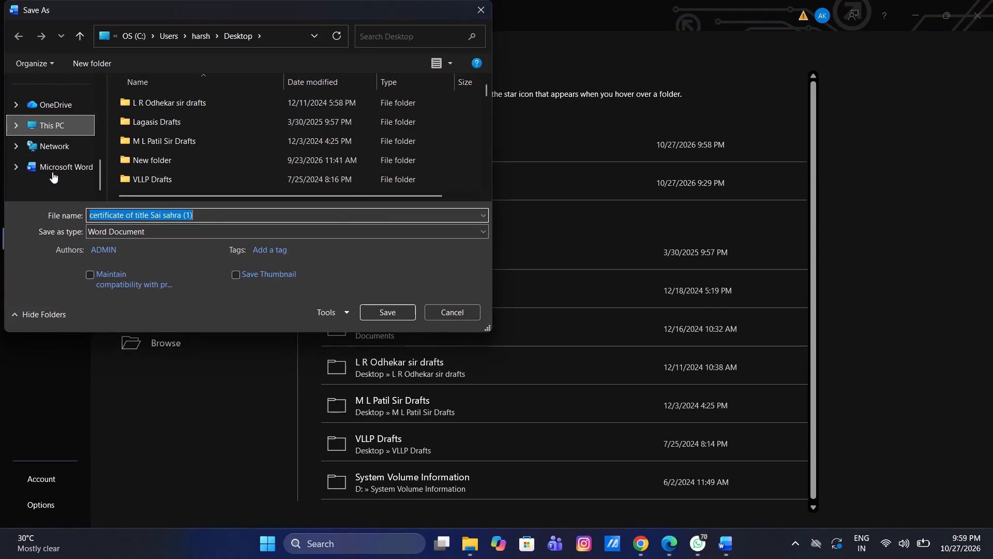
scroll(52, 172, "down", 3)
scroll(52, 172, "up", 1)
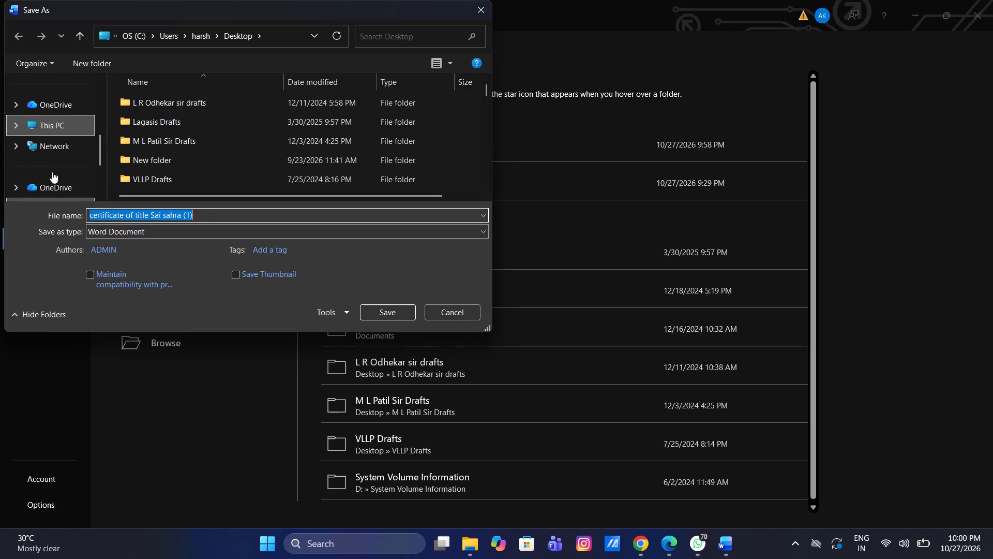
scroll(52, 172, "up", 3)
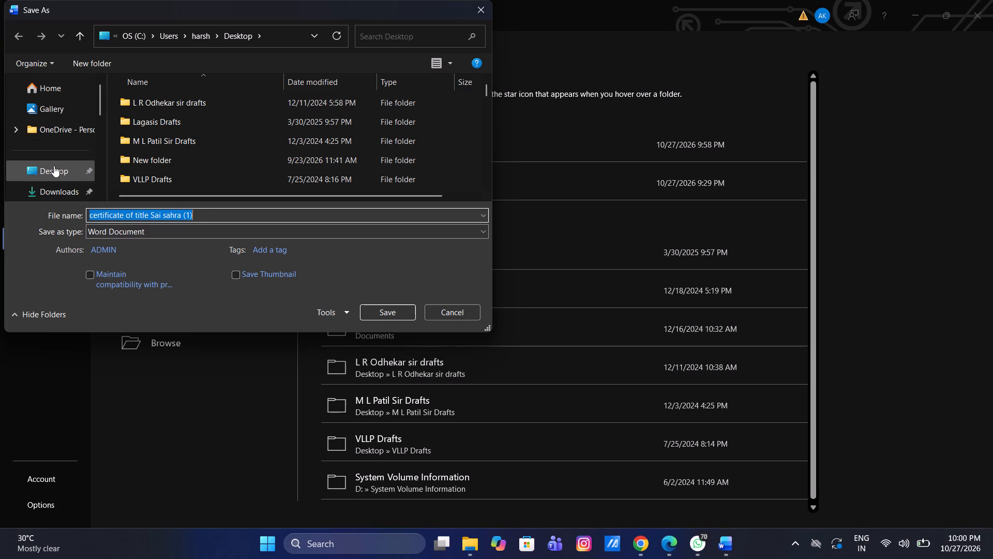
left_click(54, 169)
left_click(142, 234)
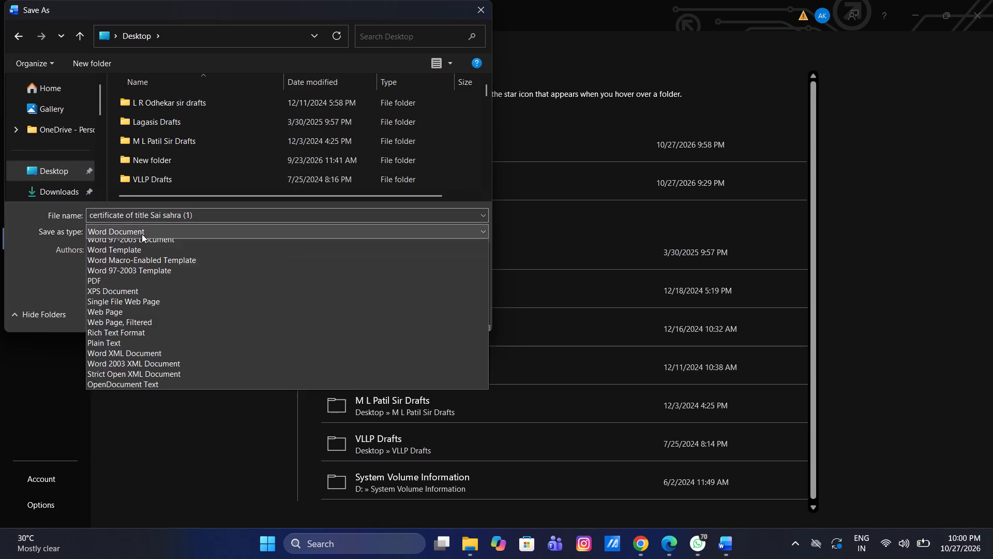
left_click(137, 303)
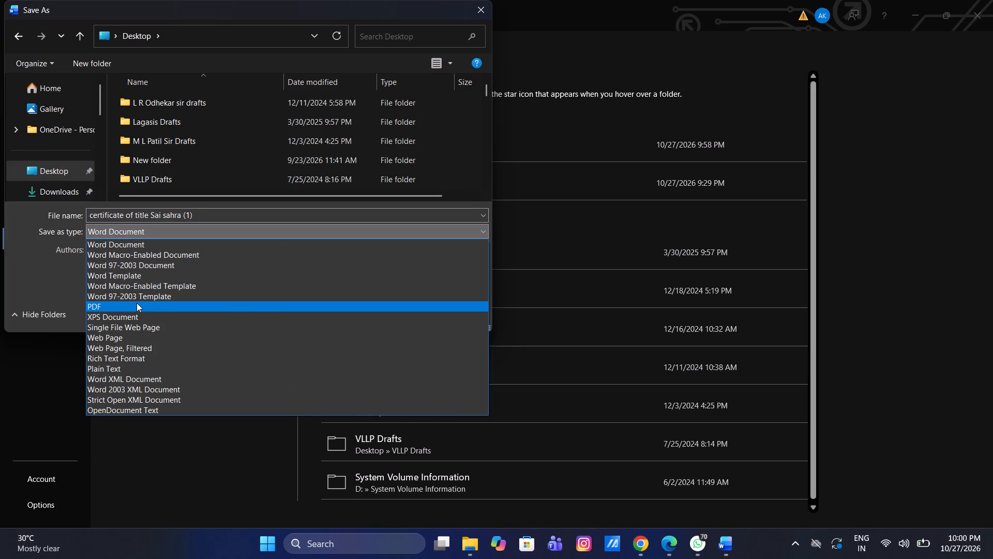
left_click(374, 333)
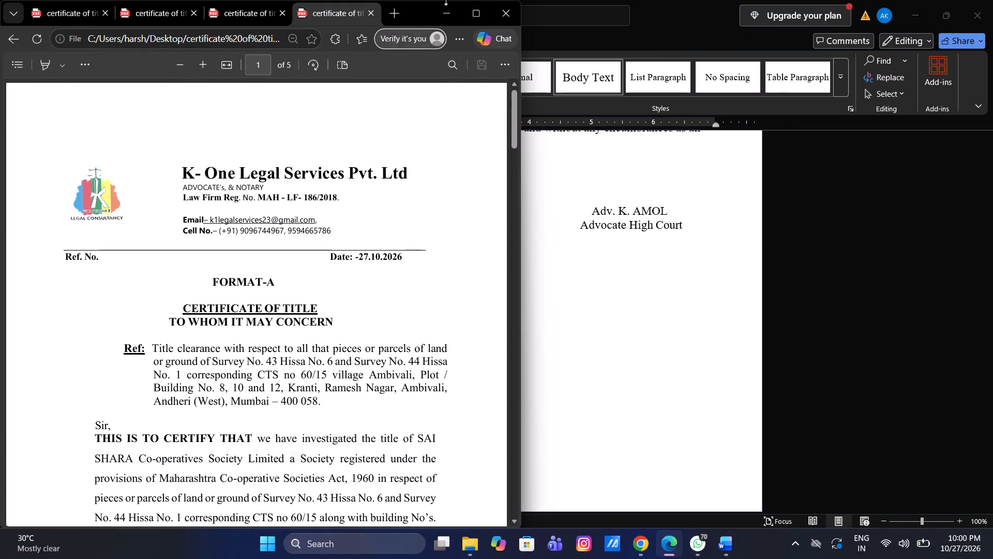
left_click(451, 12)
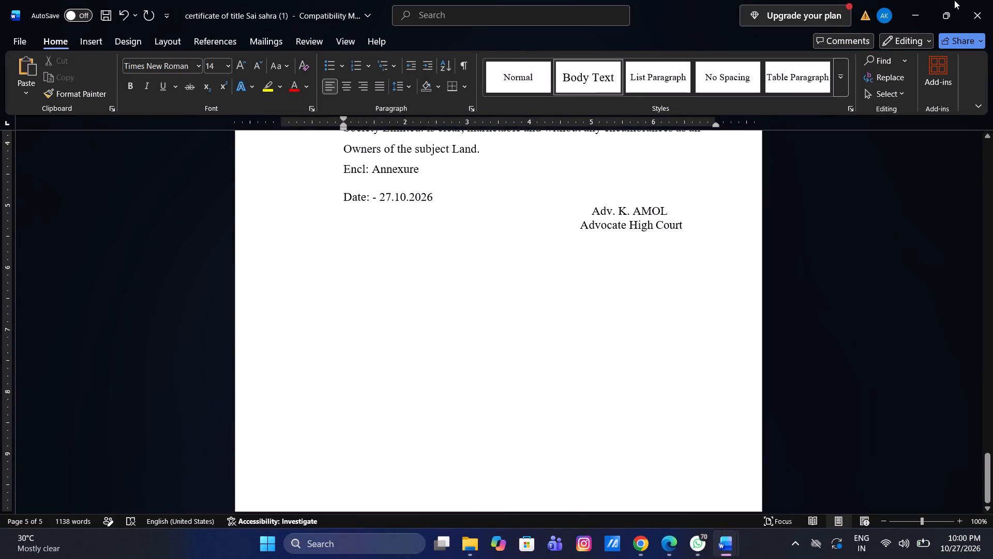
Switch to iLovePDF in Chrome and convert the certificate of title P and T Employees Kranti CHS PDF to Word without OCR.
left_click(915, 14)
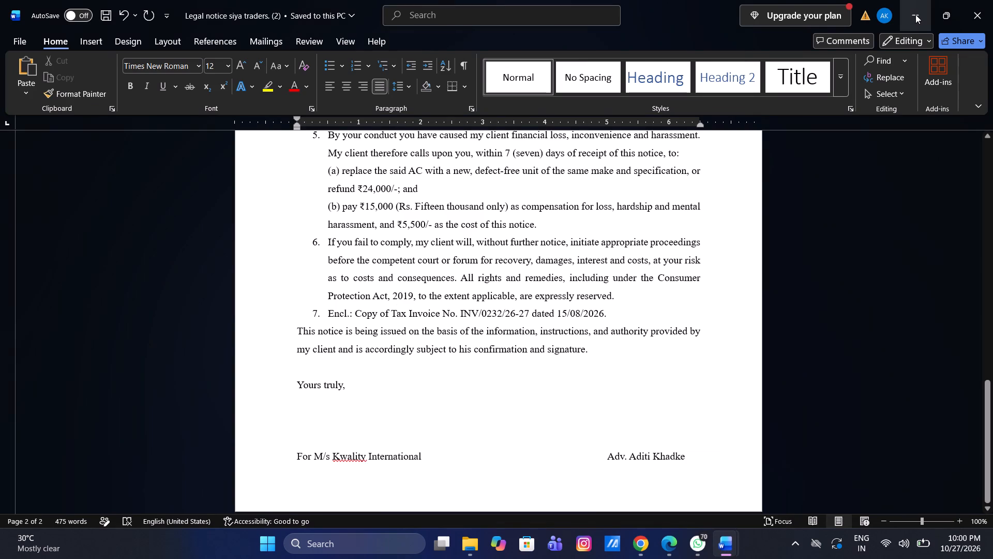
left_click(915, 14)
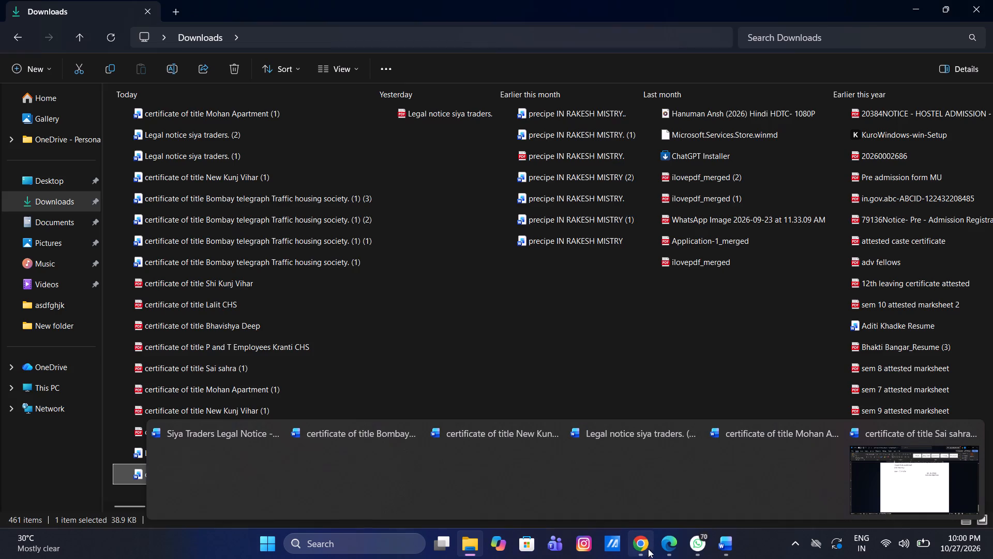
left_click(628, 483)
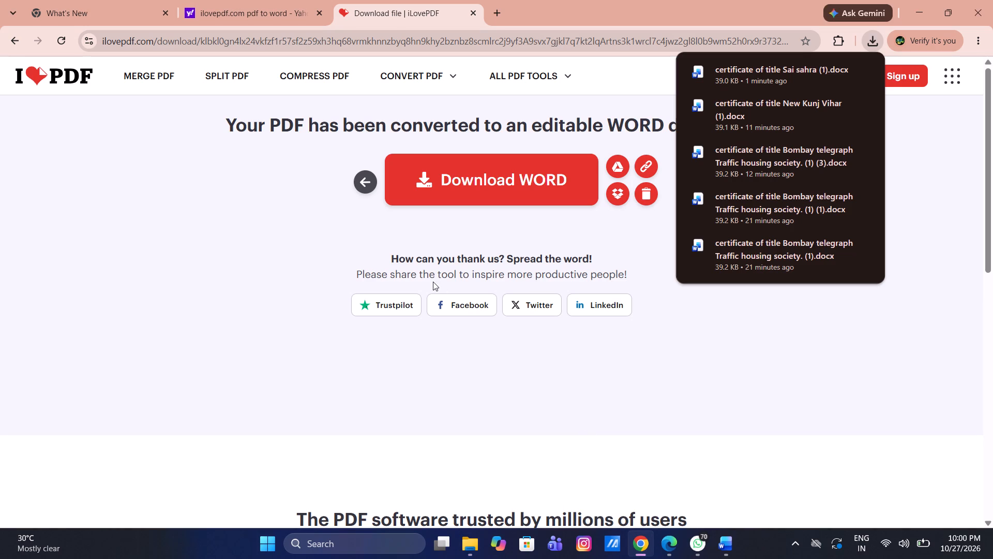
left_click(364, 179)
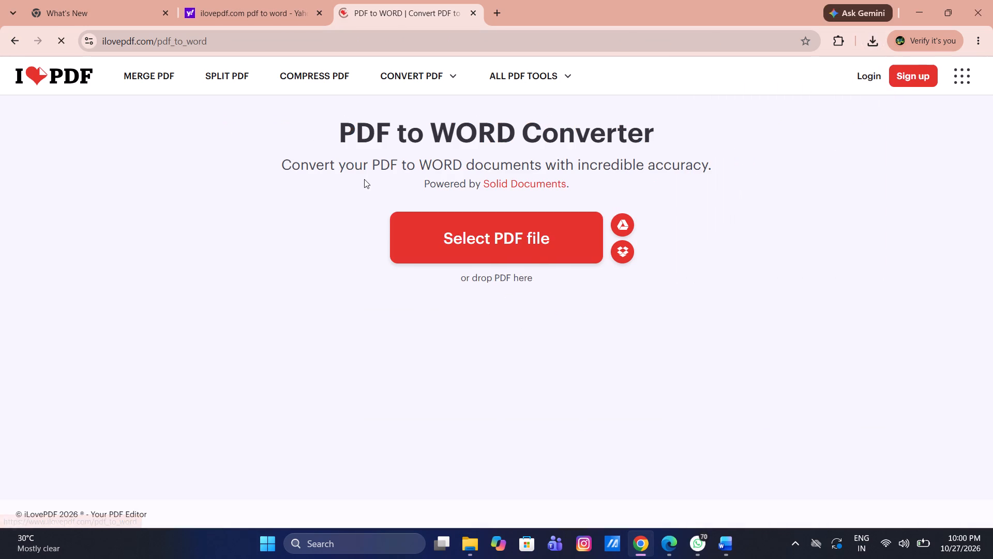
left_click(439, 216)
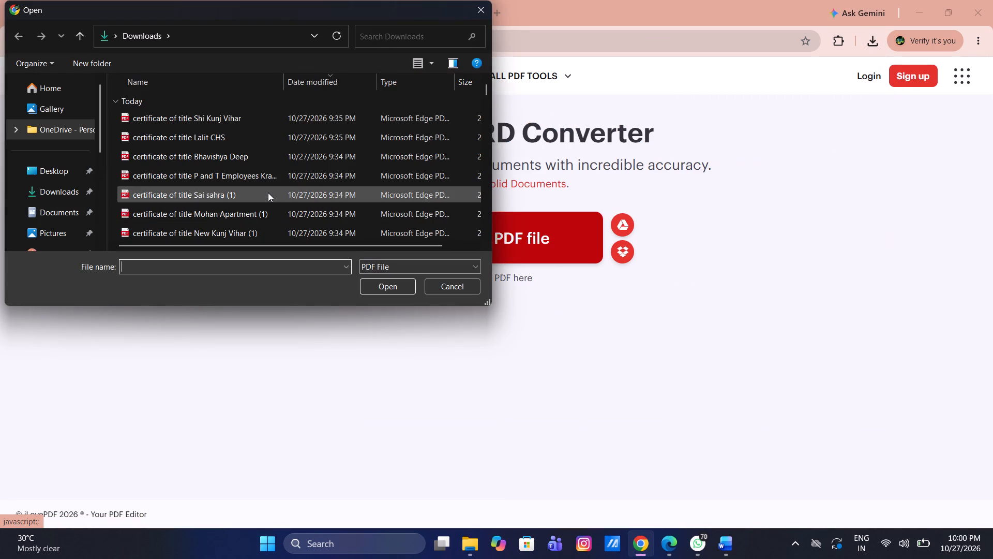
double_click(259, 175)
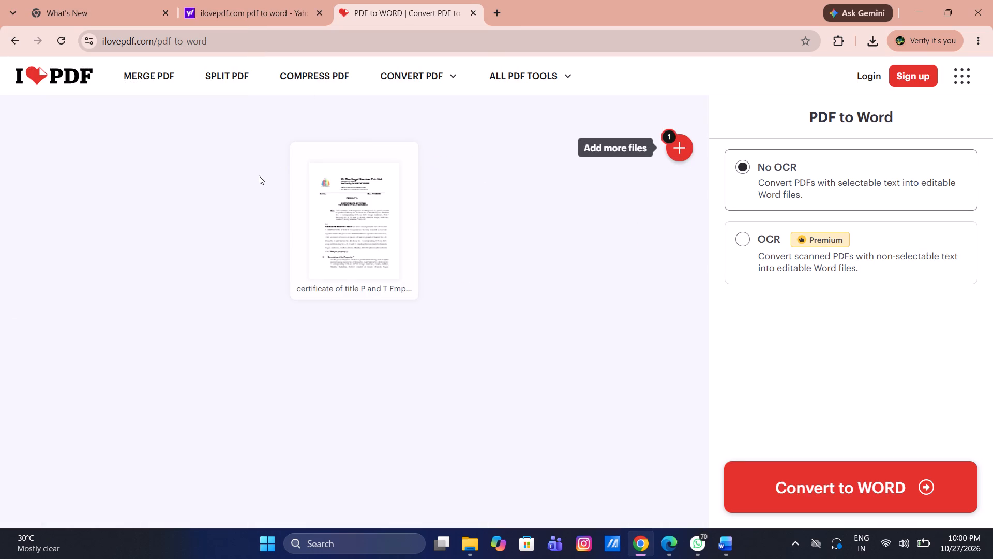
left_click(802, 479)
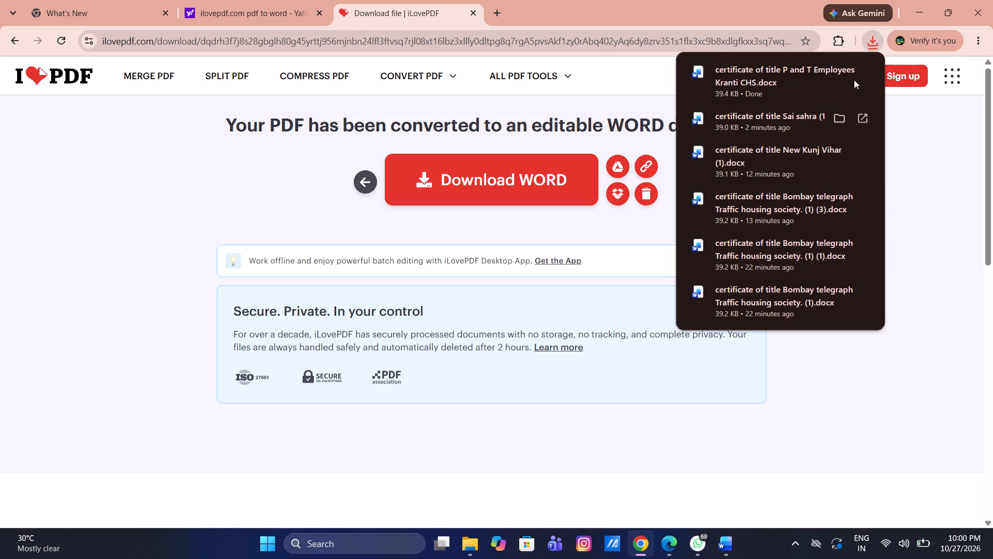
Open the downloaded certificate of title P and T Employees Kranti CHS document in Word and enable editing.
triple_click(803, 85)
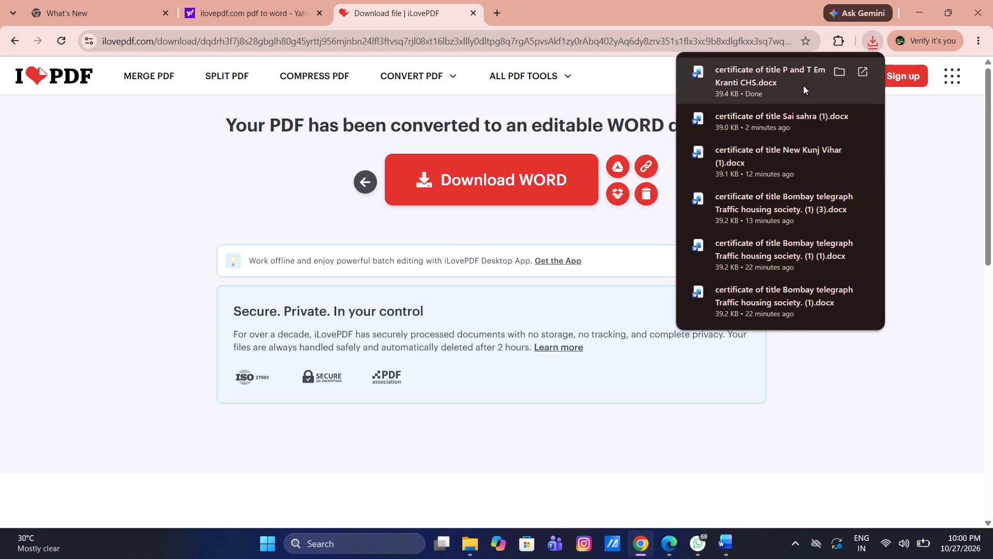
double_click(803, 85)
left_click(803, 85)
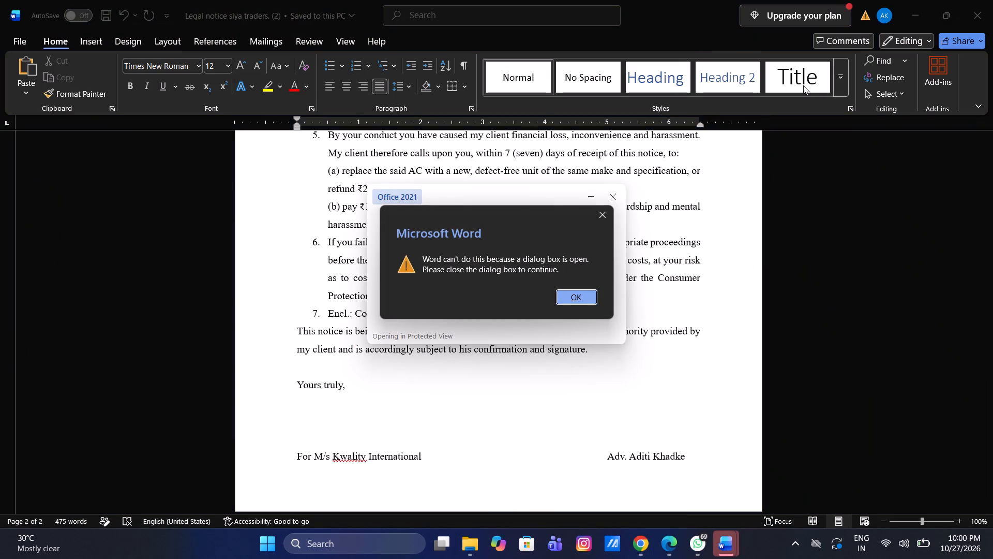
left_click(586, 296)
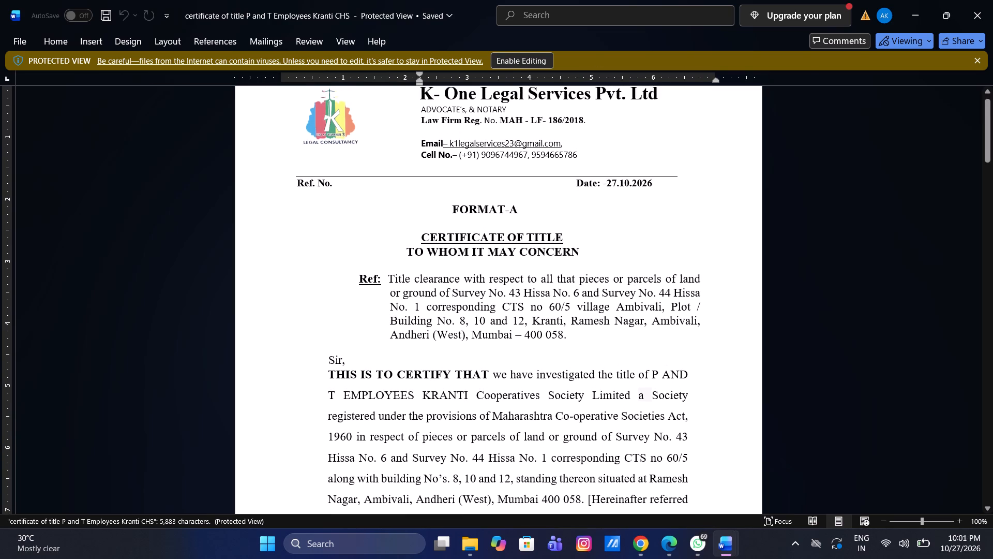
left_click(517, 55)
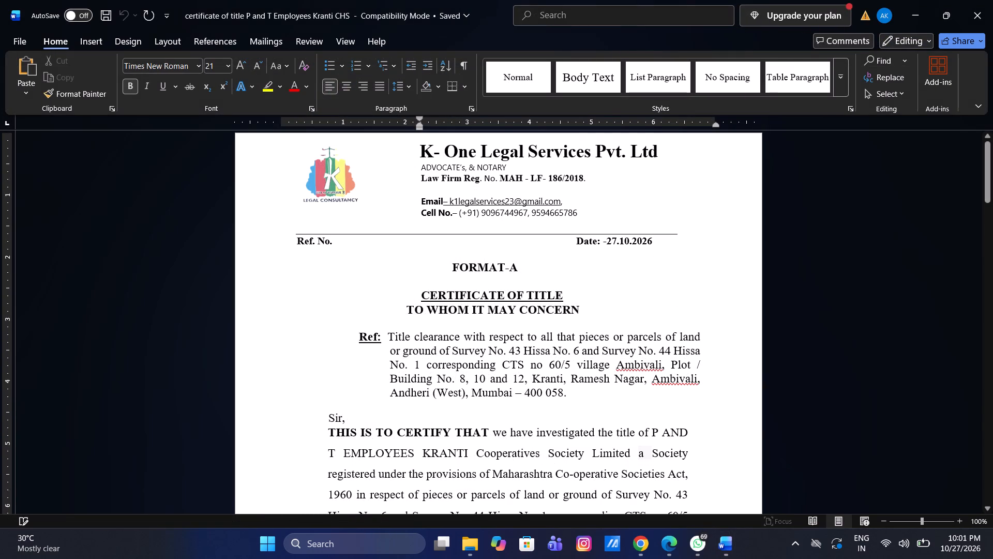
Remove the yellow highlight from "7545" in the society registration number in item 2(a), the documents of allotment of plot.
scroll(766, 428, "down", 1)
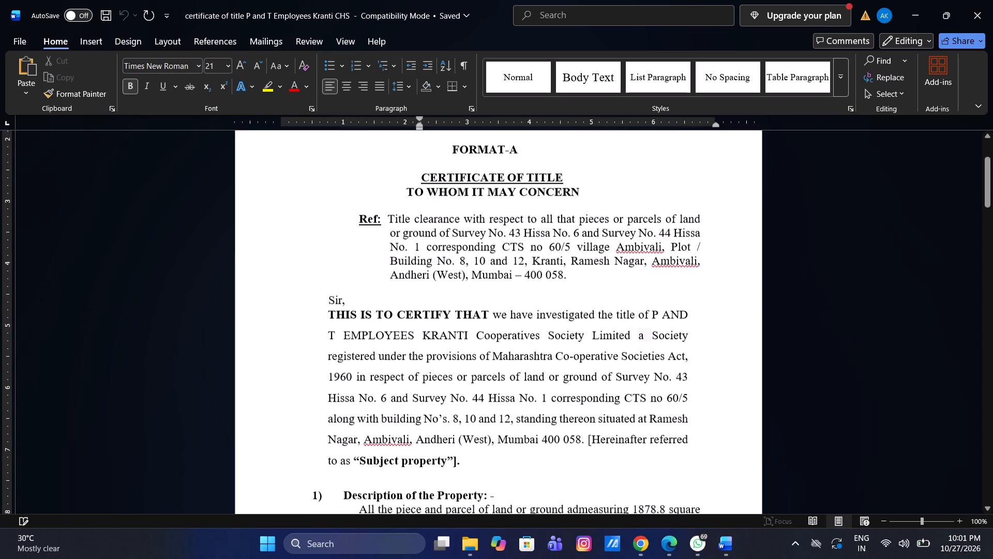
scroll(766, 428, "down", 1)
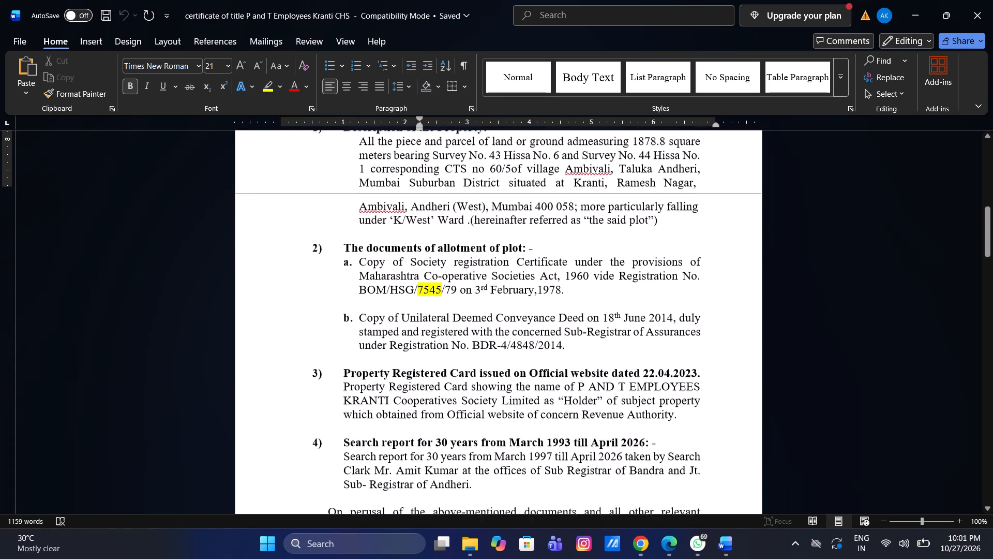
scroll(766, 428, "down", 1)
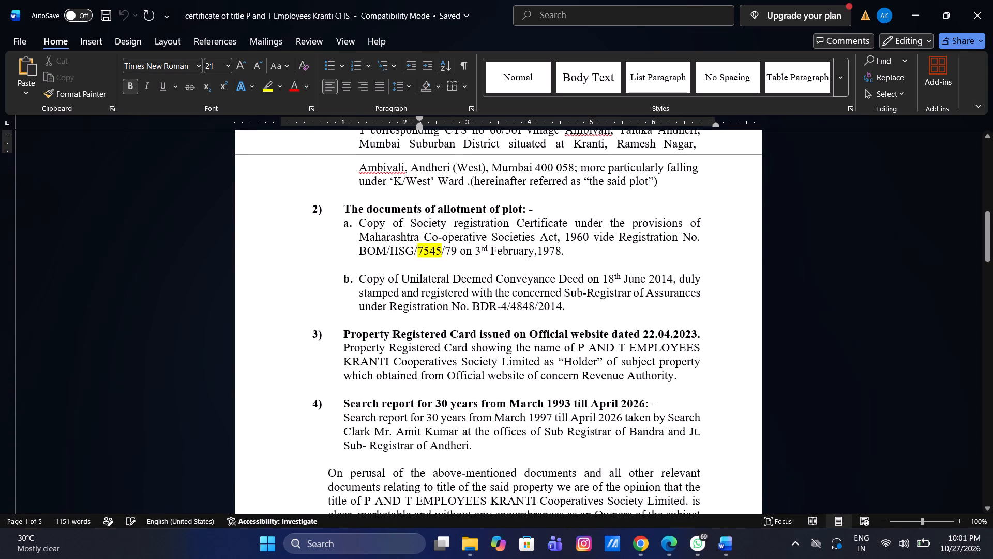
left_click_drag(415, 250, 431, 249)
left_click(431, 249)
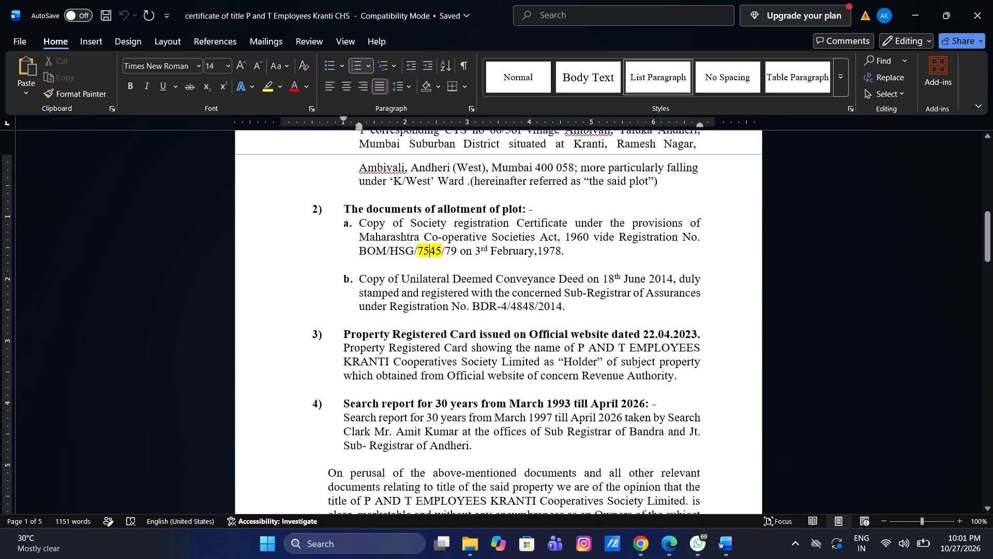
left_click_drag(418, 249, 442, 247)
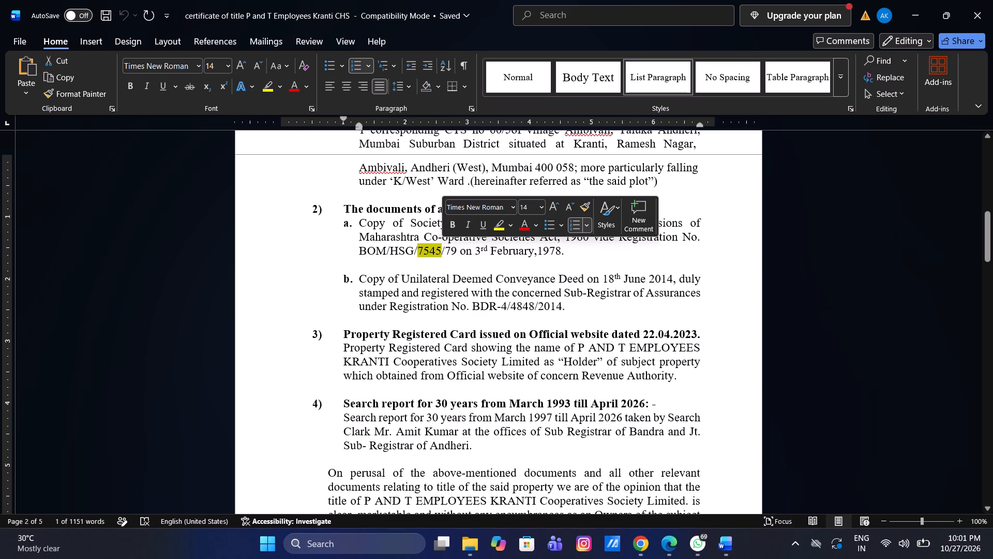
left_click(498, 226)
Remove the yellow highlight from "7545/79 on 3rd February,1978" in item 3 about the society's registration.
scroll(514, 375, "down", 1)
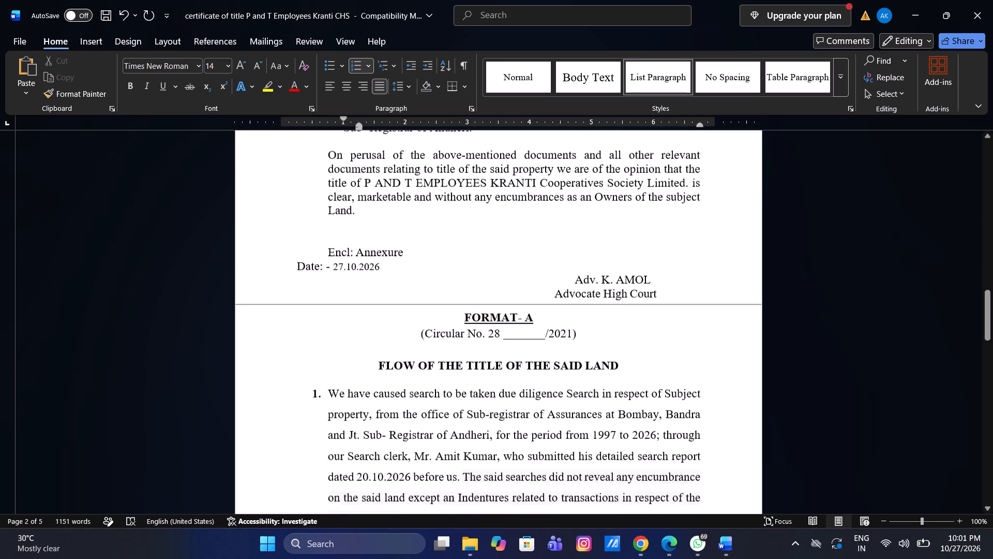
scroll(514, 375, "down", 1)
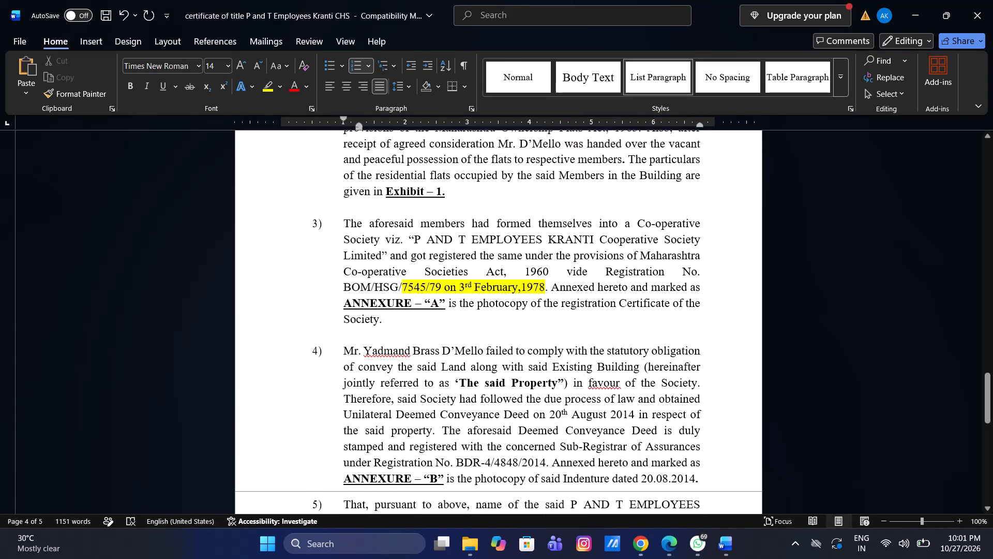
left_click_drag(402, 280, 537, 289)
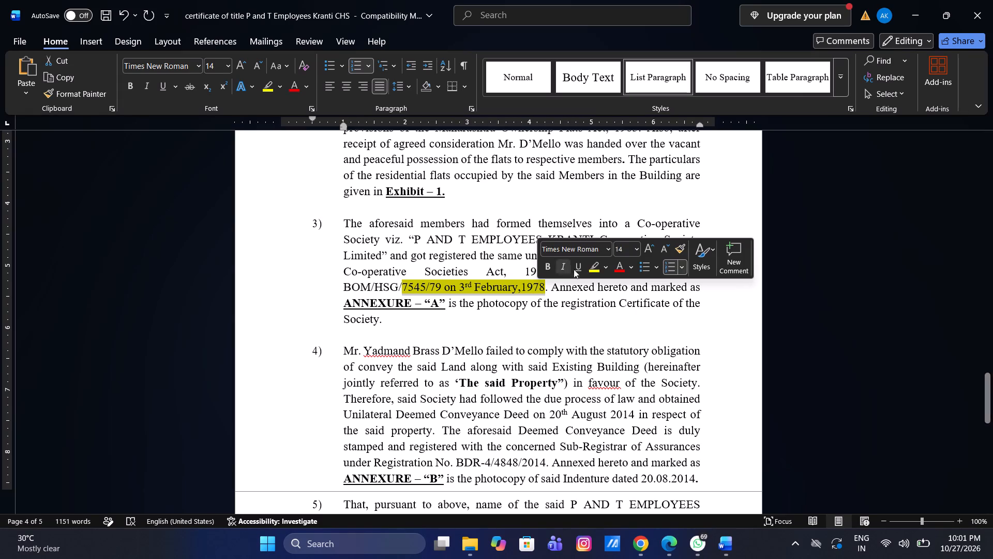
left_click(593, 271)
Remove the yellow highlight from "60" before "Flats" in item 6 about the area of the said Land.
scroll(585, 335, "down", 1)
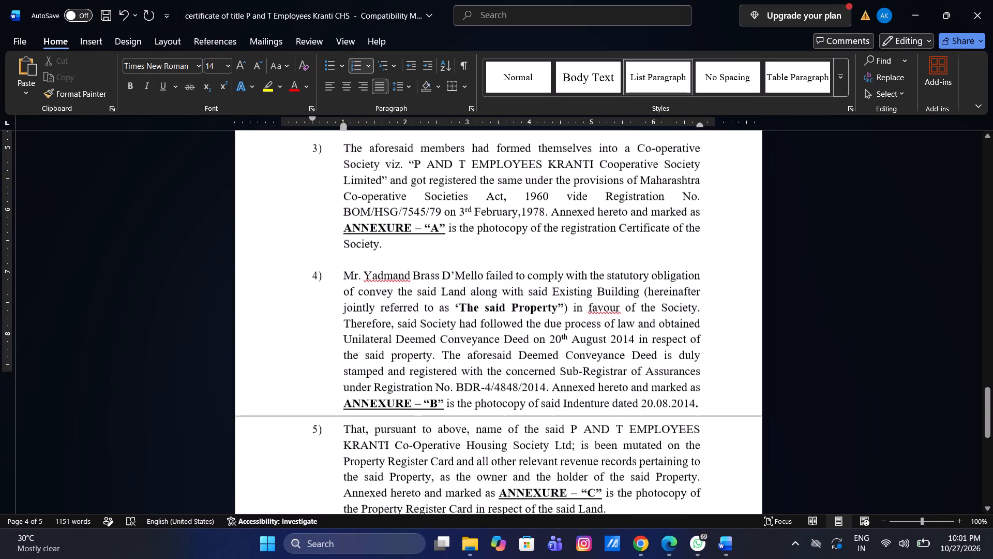
scroll(585, 335, "down", 1)
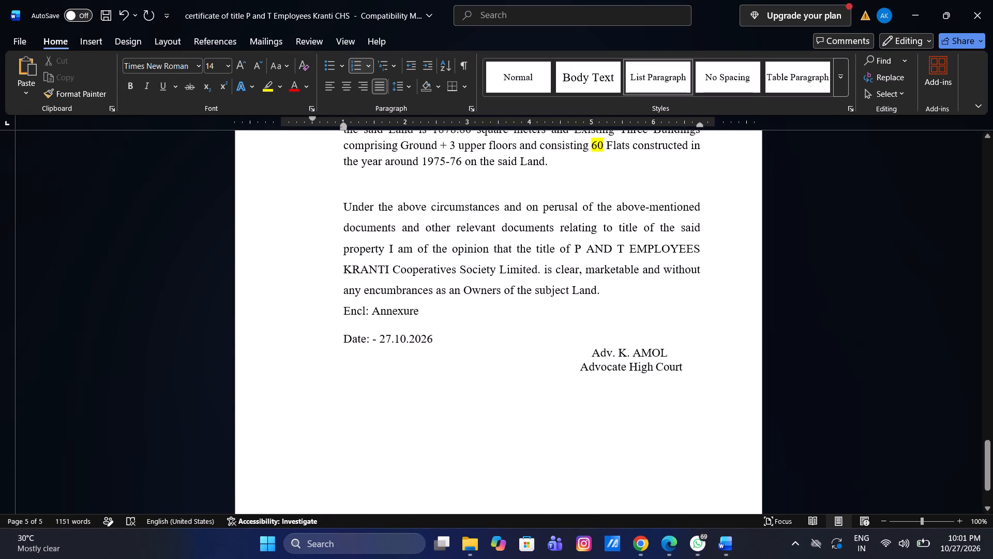
left_click_drag(591, 148, 601, 145)
left_click_drag(601, 145, 603, 145)
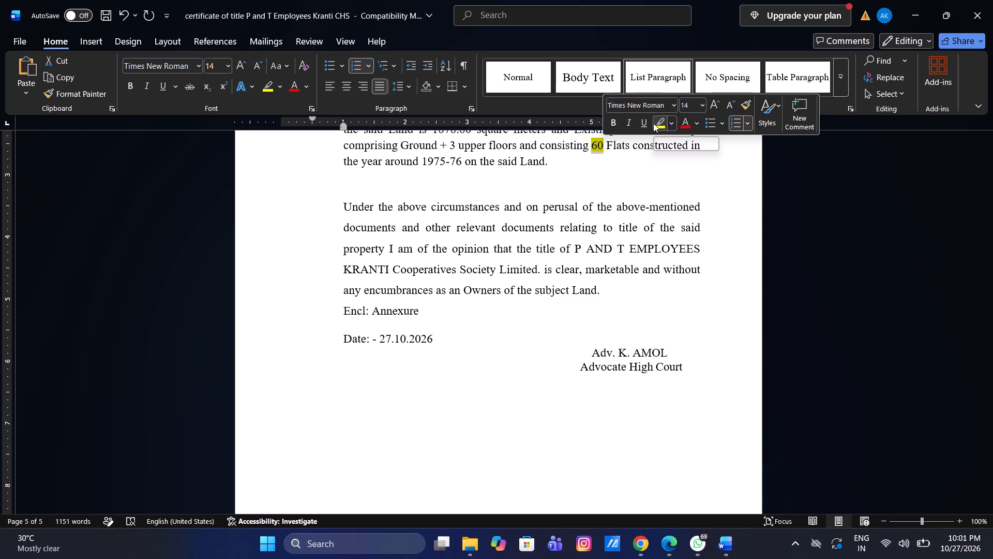
left_click(656, 125)
Save the P and T Employees Kranti CHS certificate of title as a PDF on the Desktop, keeping its file name.
scroll(588, 160, "up", 2)
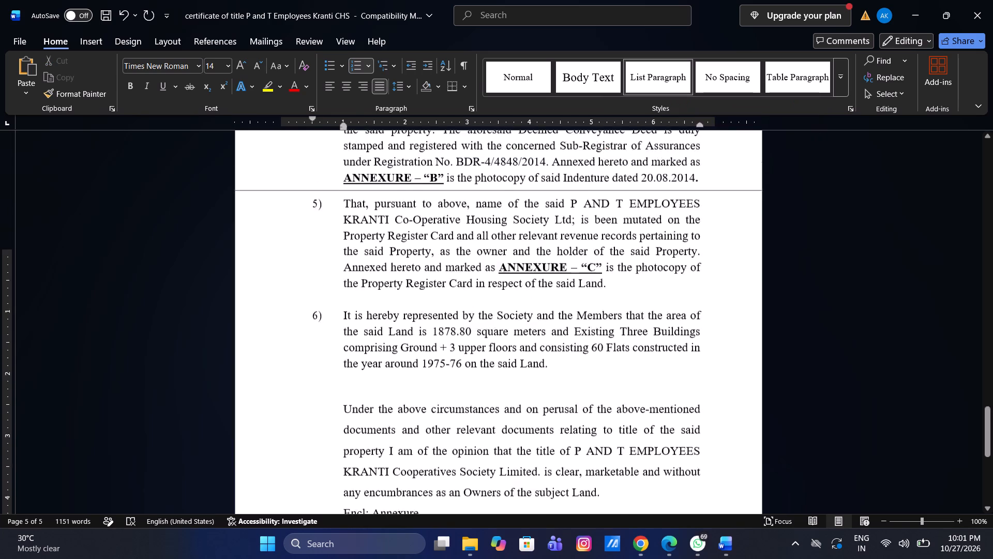
scroll(588, 160, "up", 4)
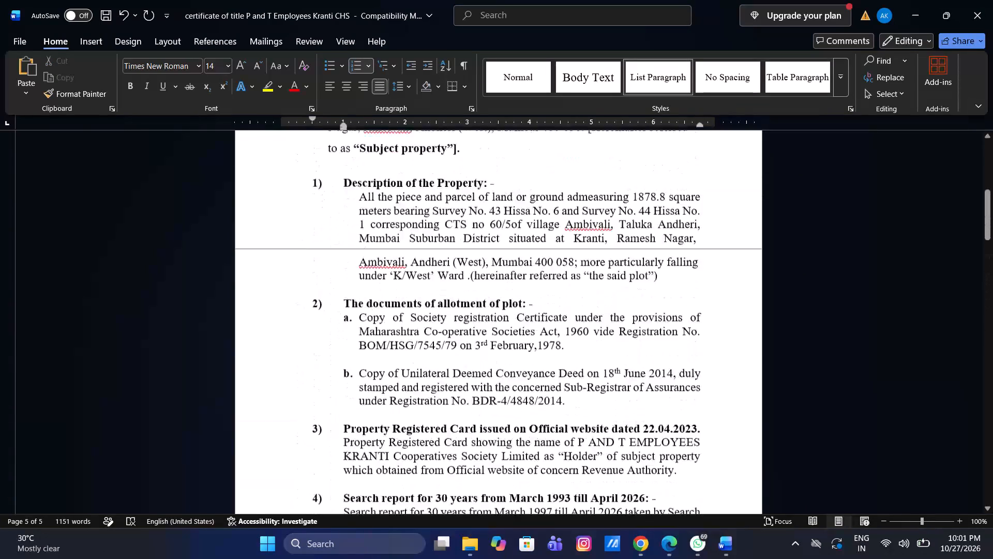
scroll(588, 160, "up", 4)
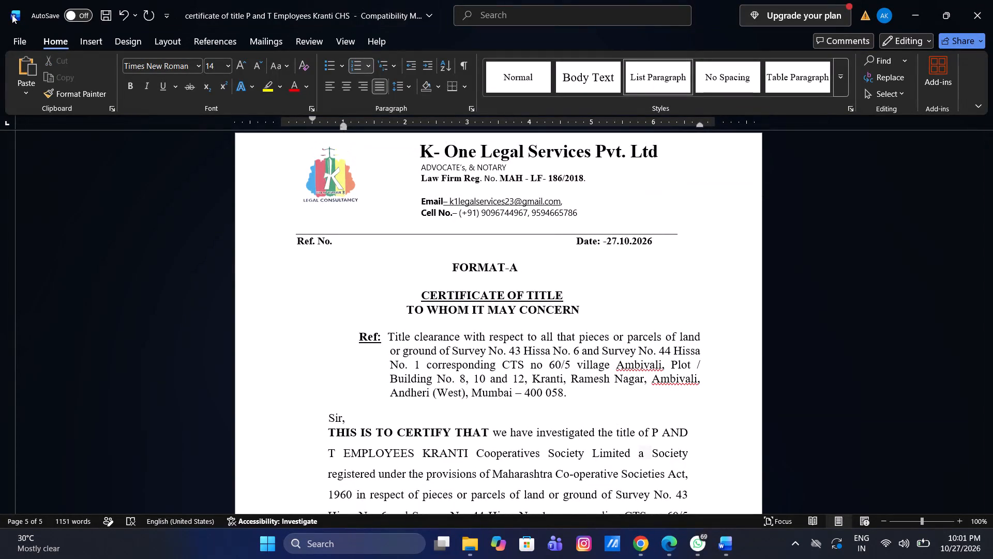
left_click(22, 37)
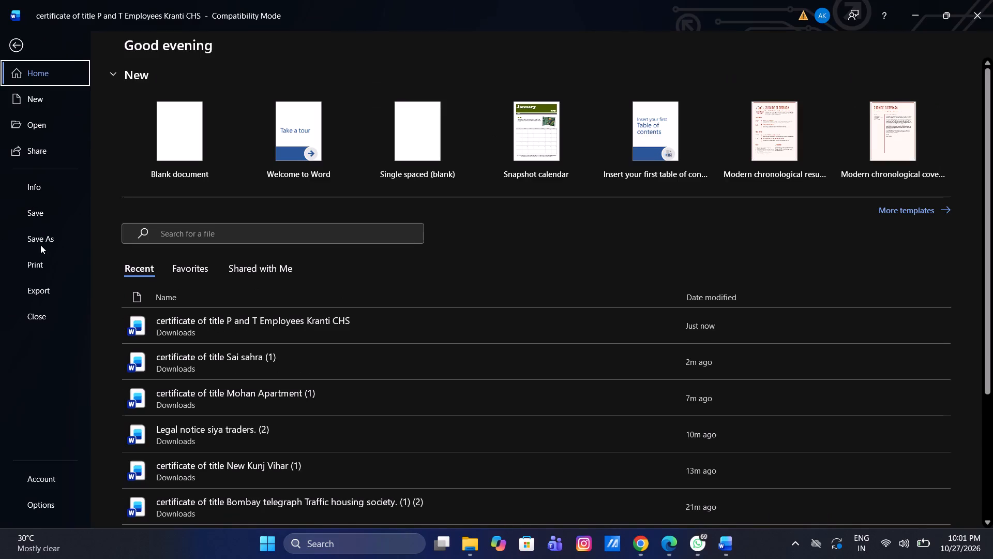
left_click(41, 244)
left_click(371, 180)
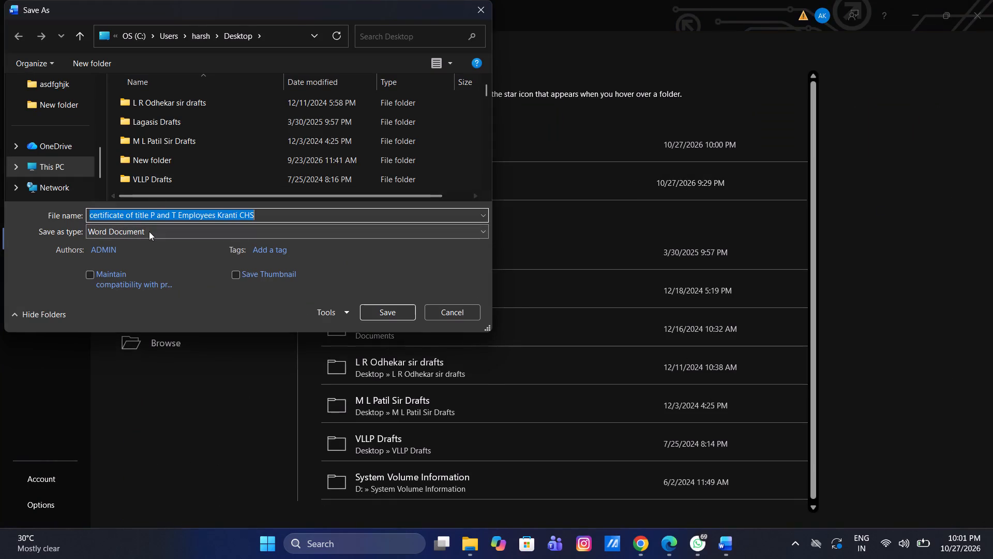
left_click(149, 231)
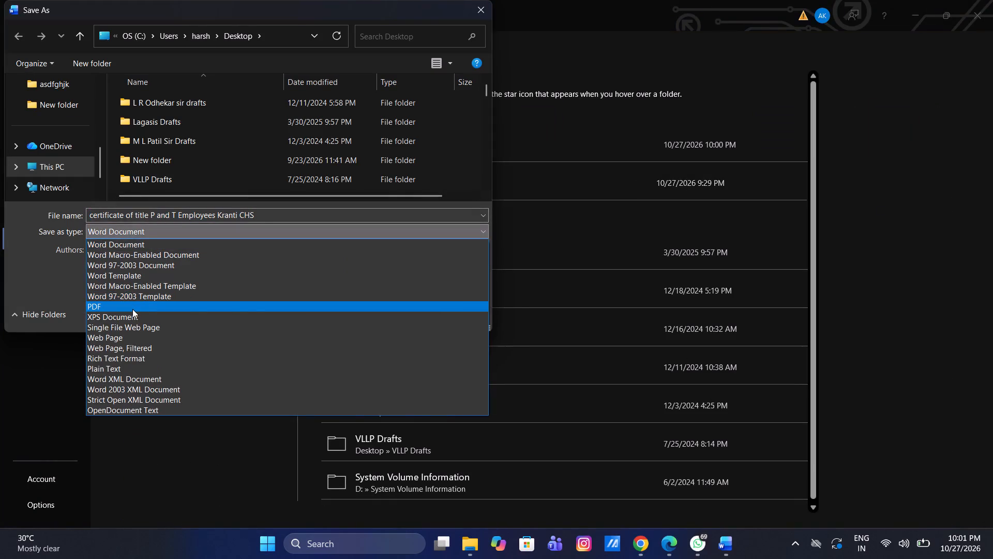
left_click(132, 309)
left_click(389, 337)
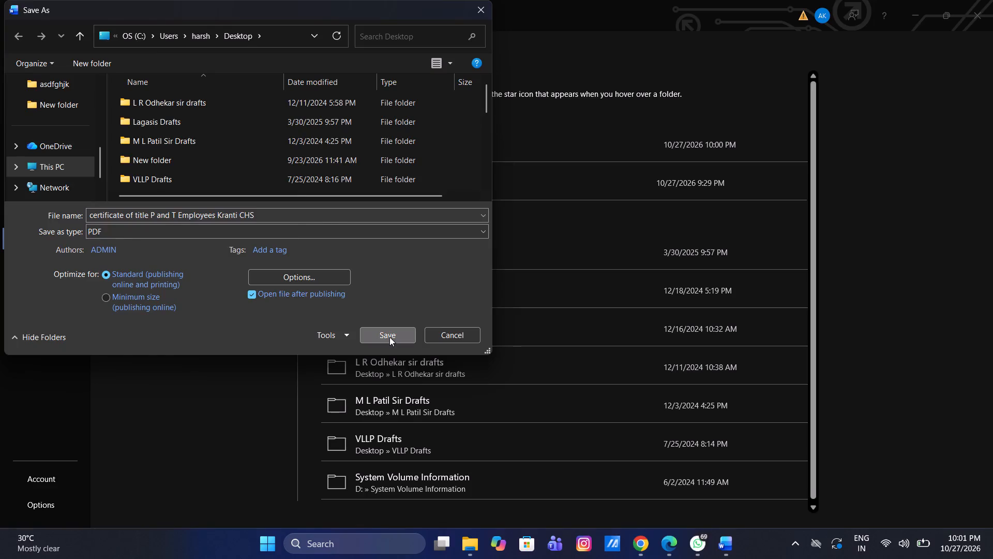
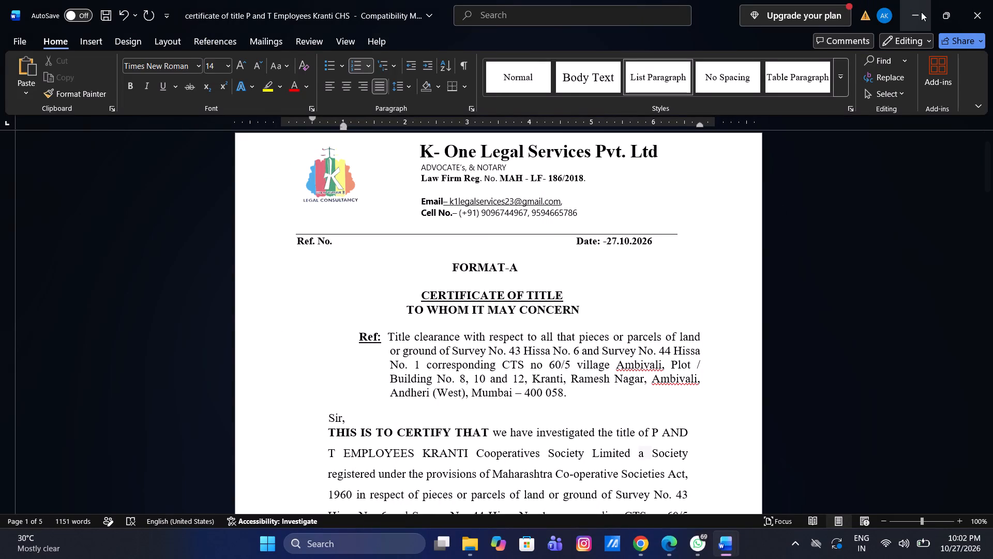
left_click(921, 12)
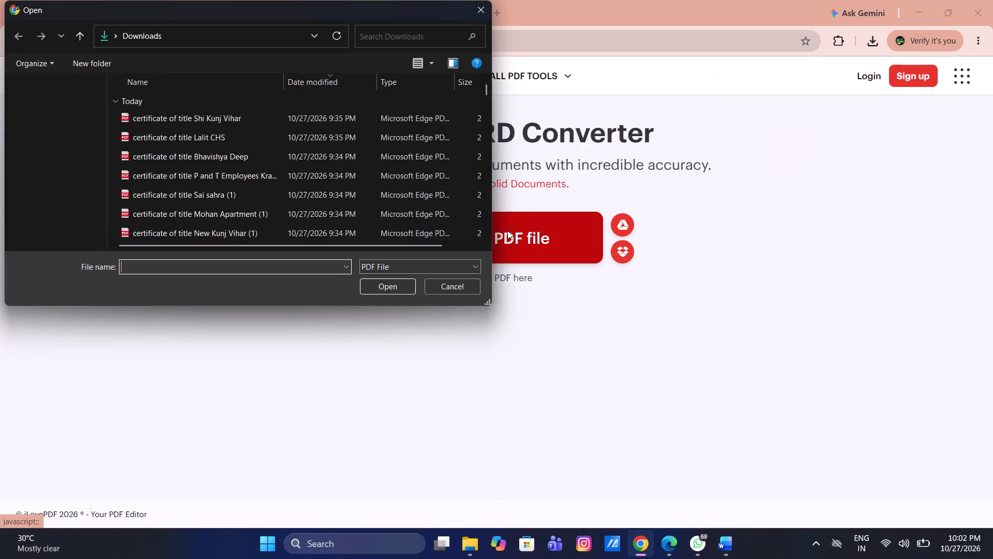
double_click(259, 160)
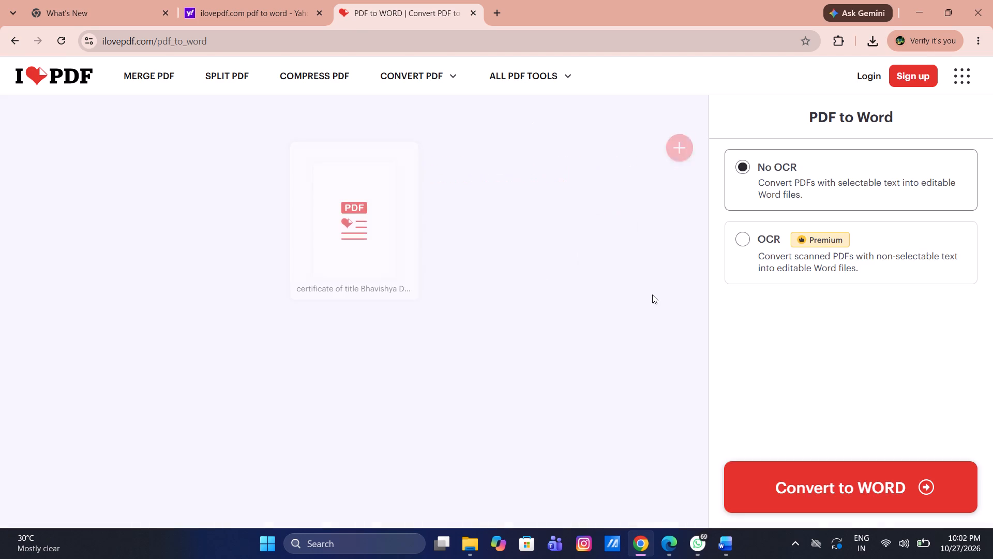
left_click(843, 485)
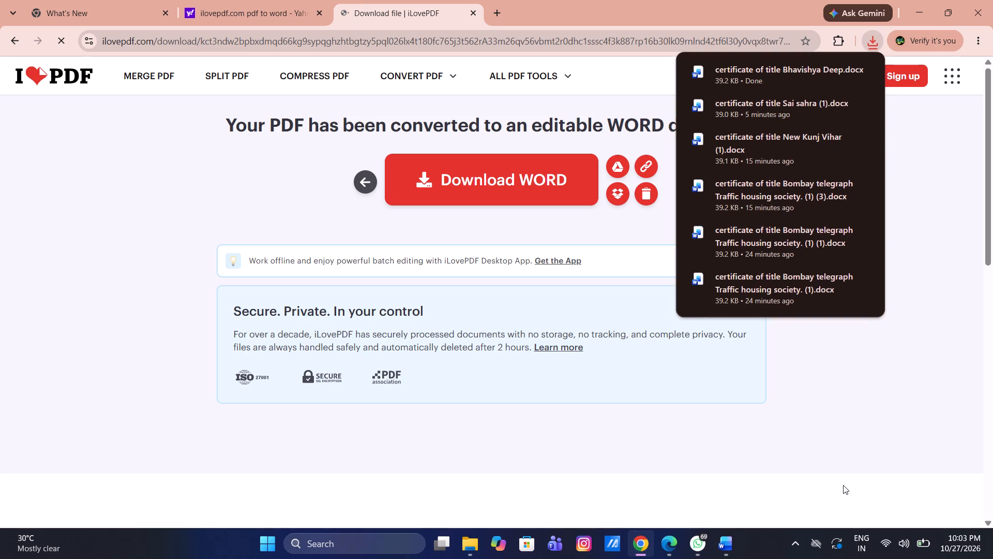
double_click(794, 75)
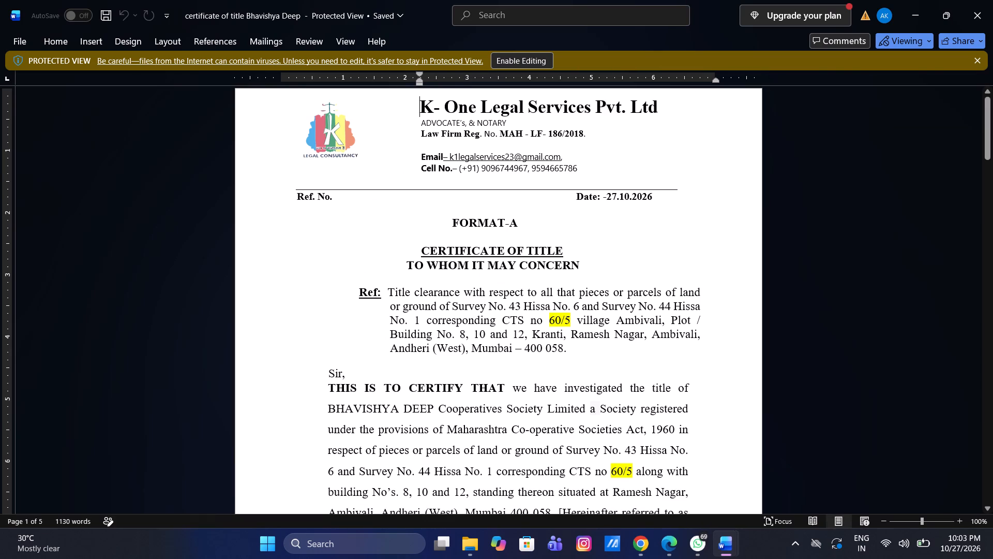
left_click(526, 64)
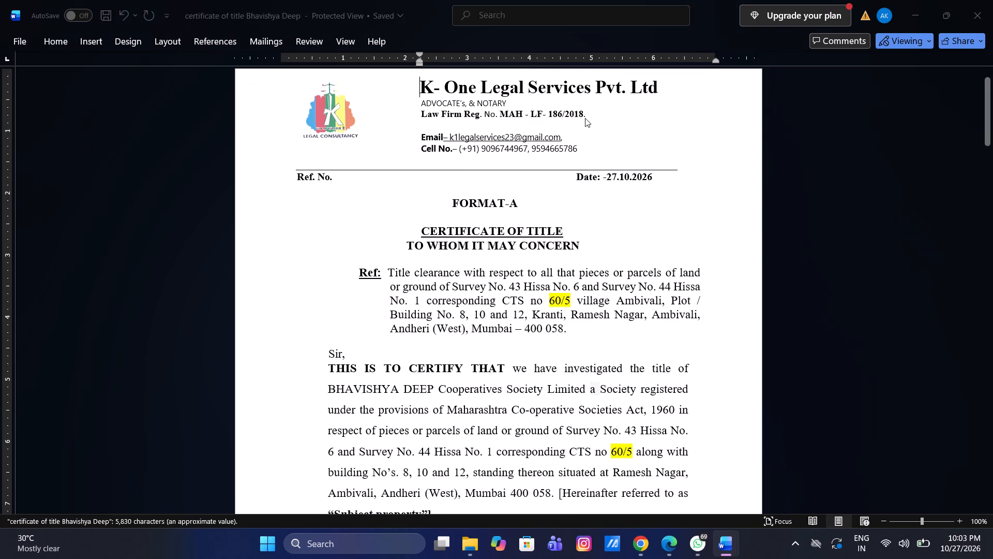
Remove the yellow highlight from "60/5" in the Ref paragraph about title clearance.
left_click_drag(550, 364, 567, 364)
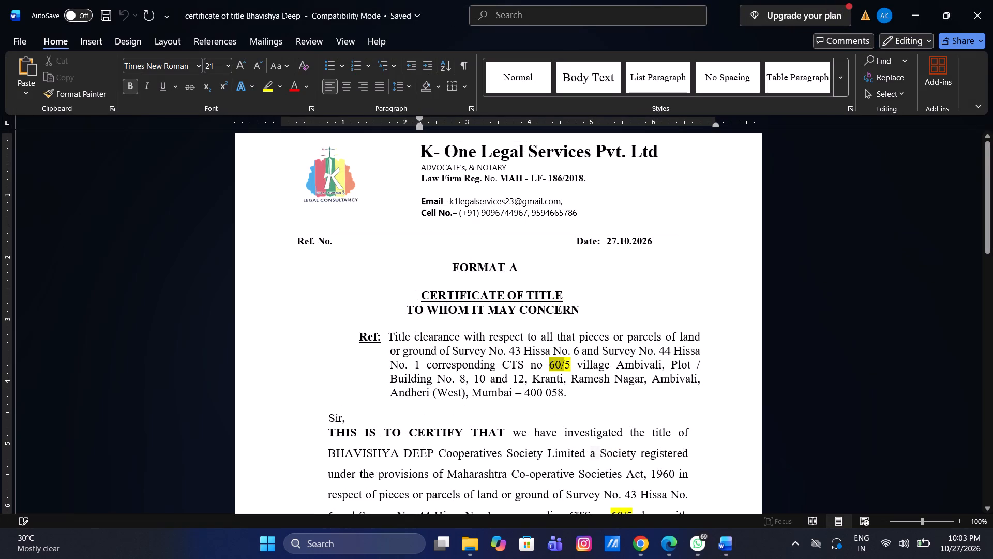
left_click_drag(567, 364, 568, 364)
left_click(619, 343)
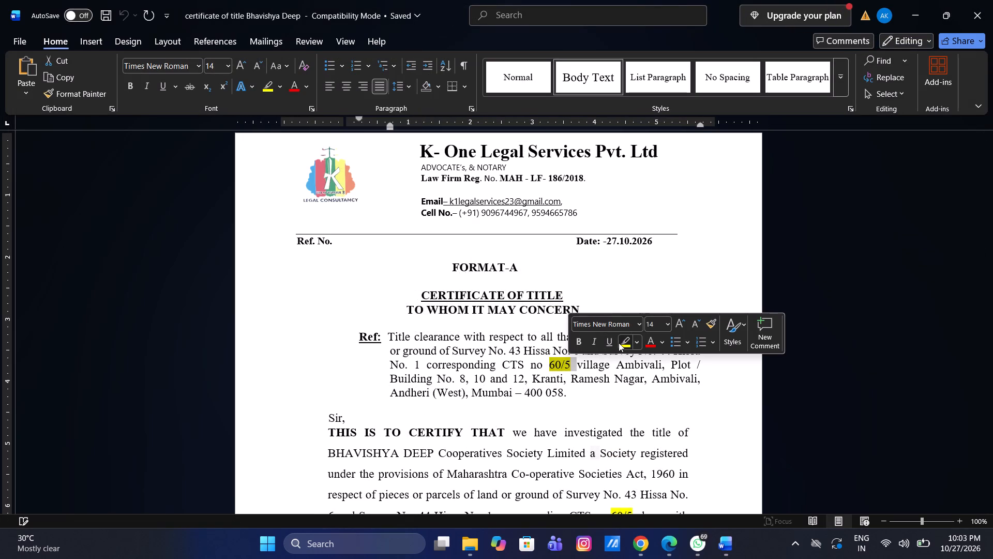
Remove the yellow highlight from "60/5" in the "THIS IS TO CERTIFY THAT" paragraph.
scroll(617, 446, "down", 1)
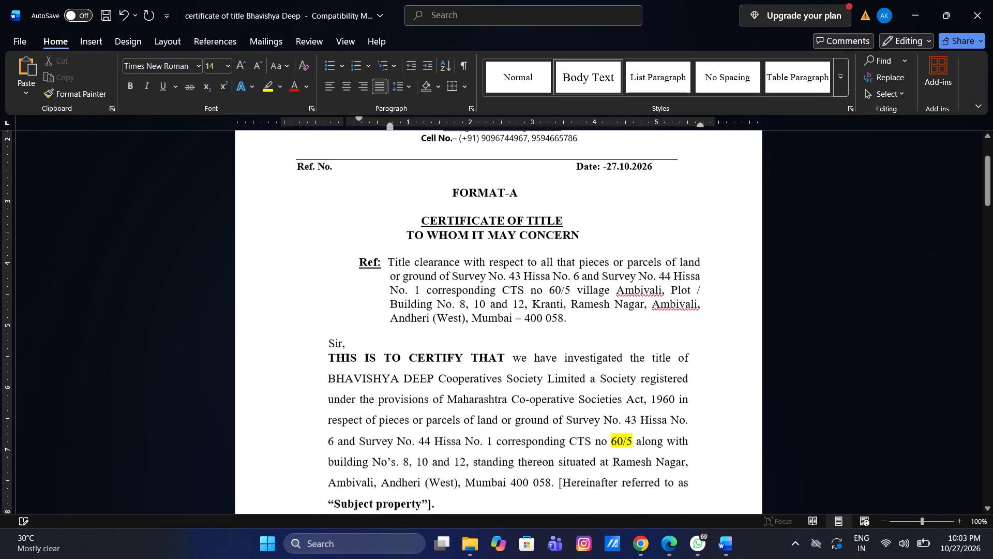
scroll(617, 446, "down", 1)
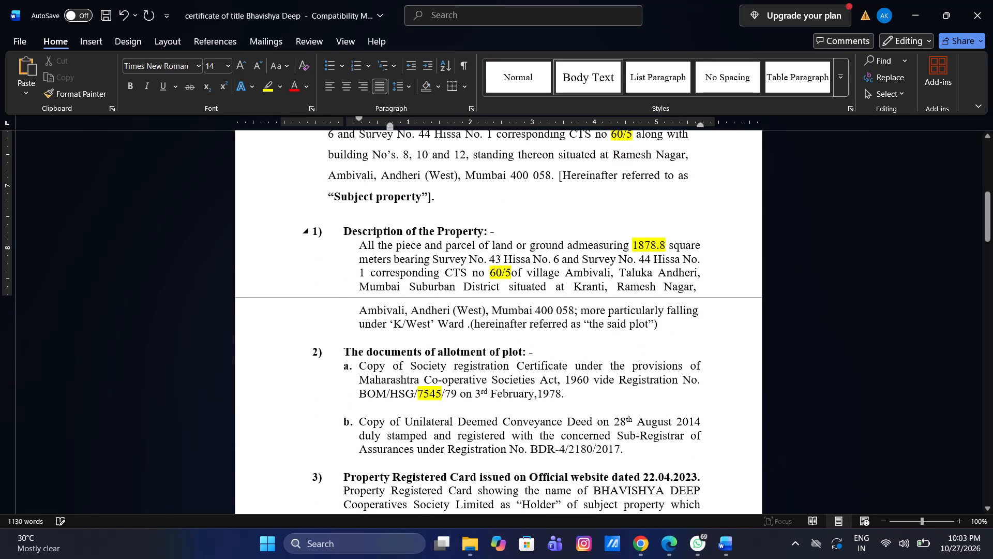
left_click_drag(611, 133, 628, 134)
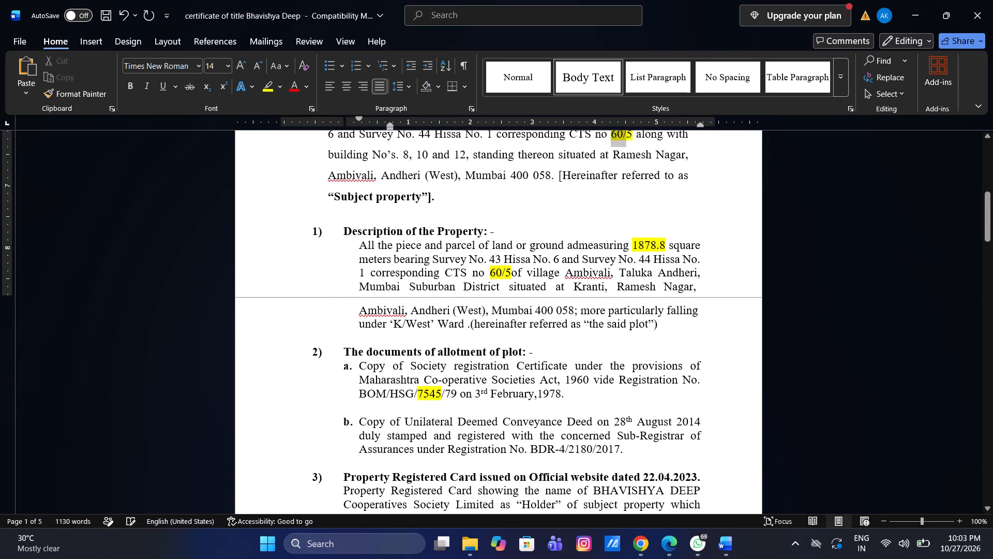
left_click_drag(628, 134, 631, 134)
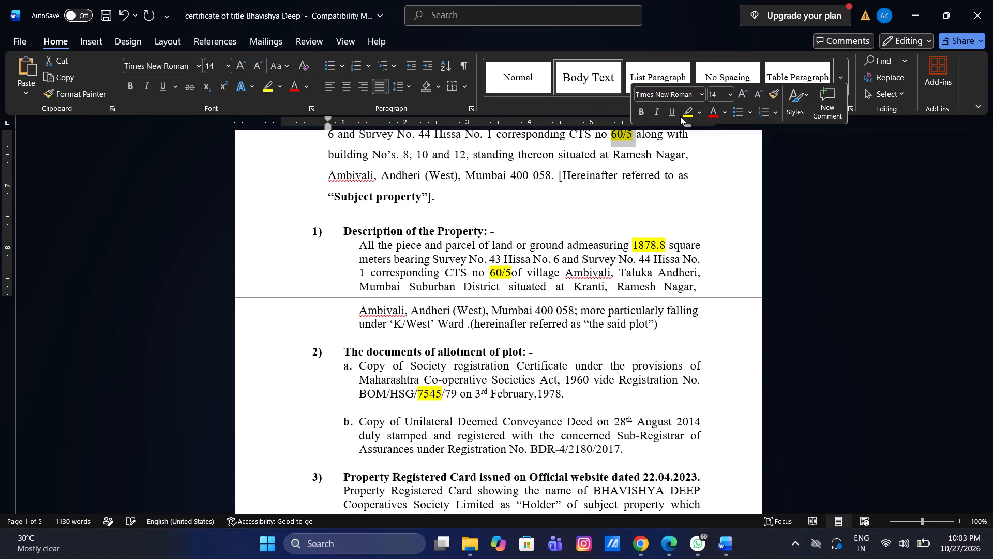
left_click(686, 112)
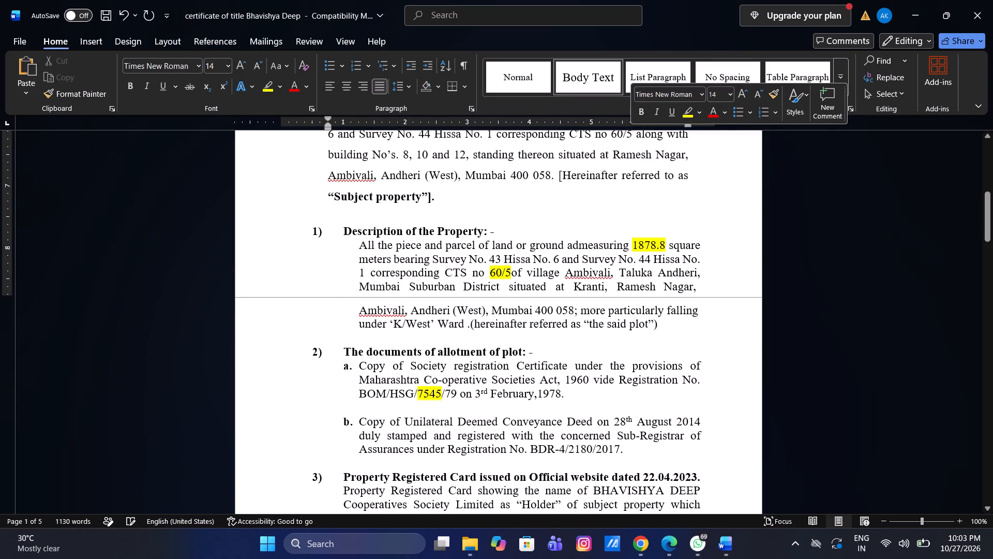
Remove the yellow highlight from "60/5" in item 1, Description of the Property, and insert a space before "of village".
left_click_drag(492, 272, 512, 273)
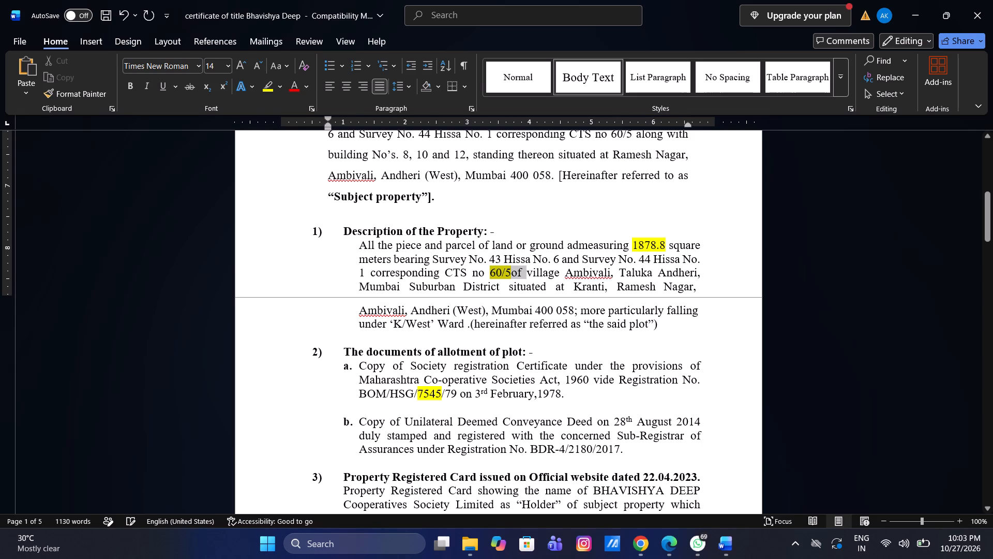
left_click_drag(512, 273, 510, 273)
left_click(558, 253)
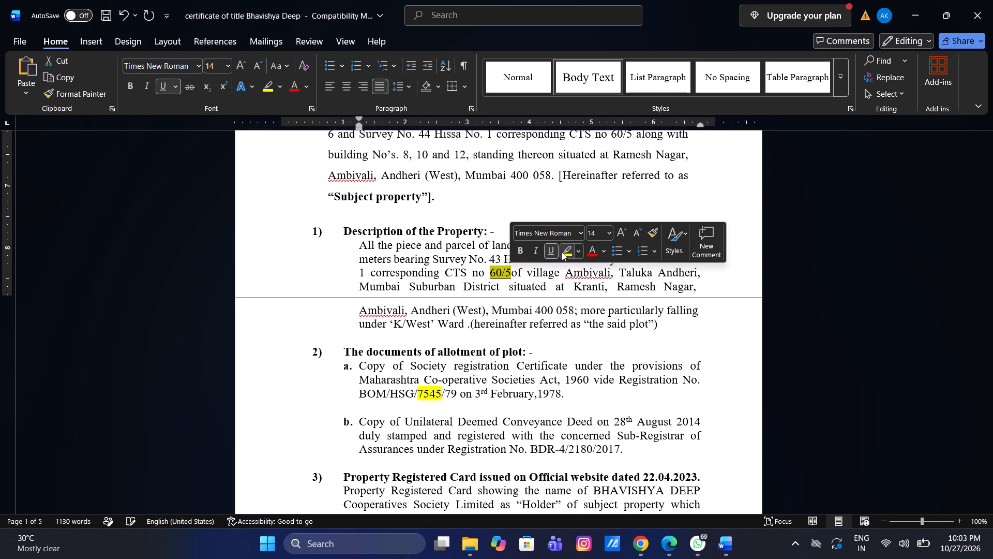
left_click(562, 252)
left_click(552, 251)
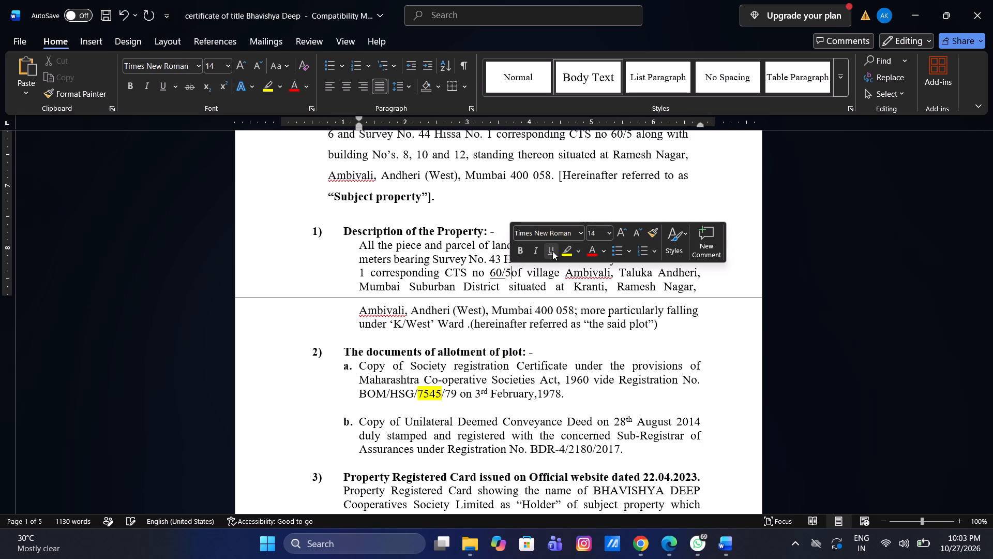
key("space")
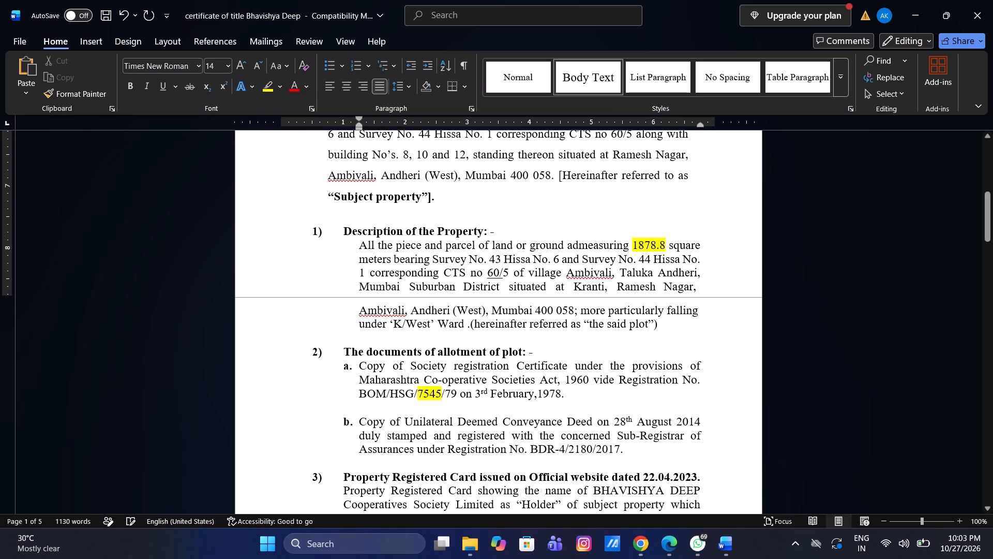
Remove the underline from "60/5" in item 1, Description of the Property.
left_click_drag(487, 276, 507, 275)
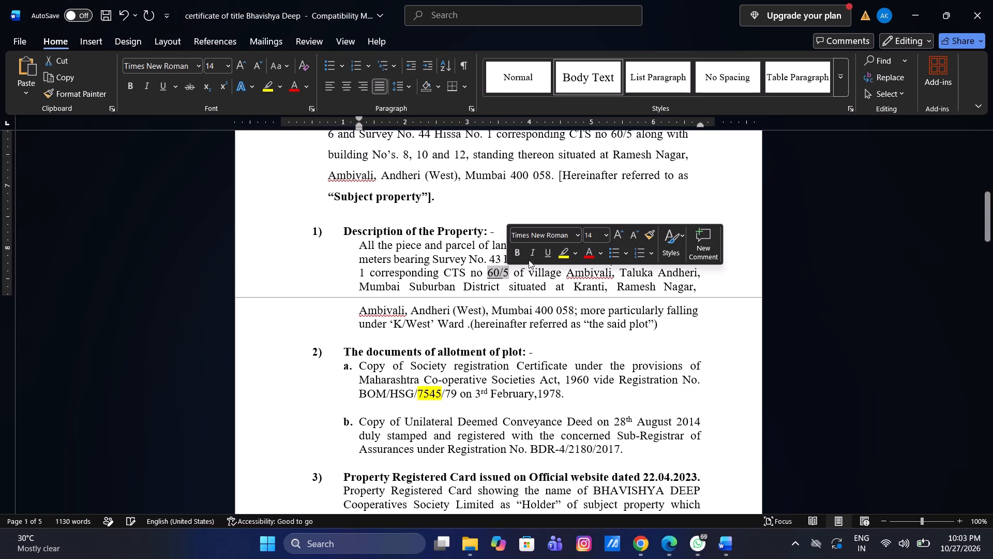
left_click(548, 254)
left_click(548, 254)
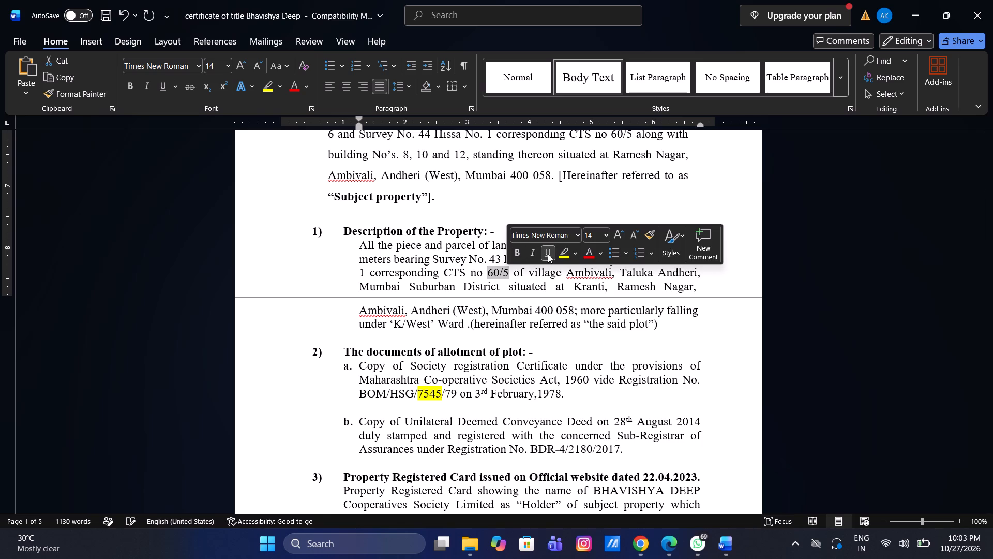
left_click(548, 254)
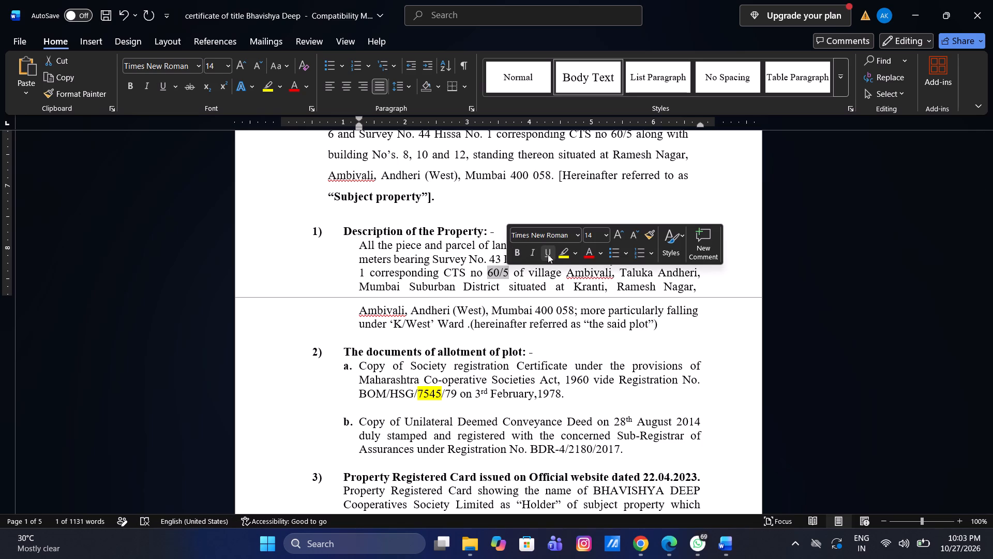
left_click(501, 365)
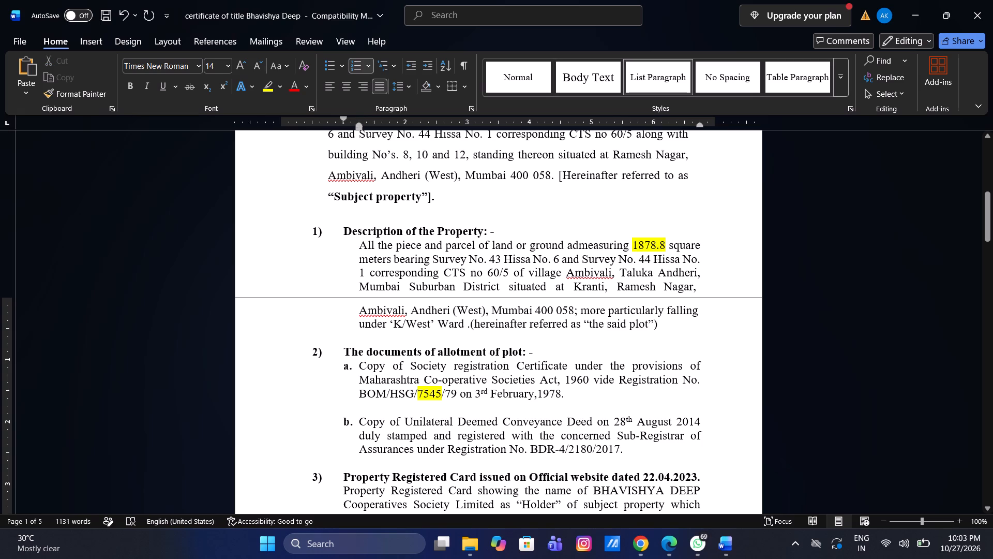
Remove the yellow highlight from "7545" in the society registration number in item 2(a), the documents of allotment of plot.
left_click_drag(441, 389, 437, 391)
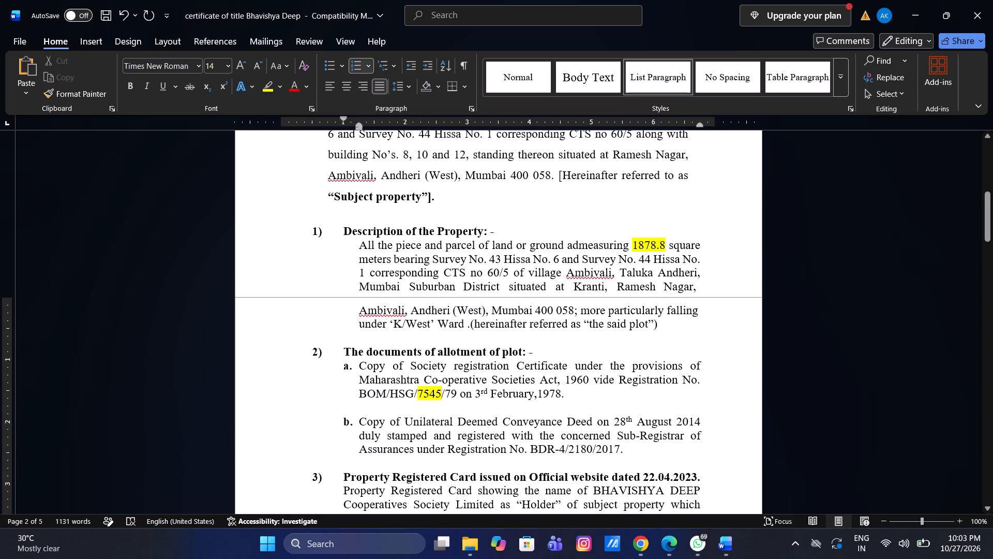
left_click_drag(437, 391, 418, 396)
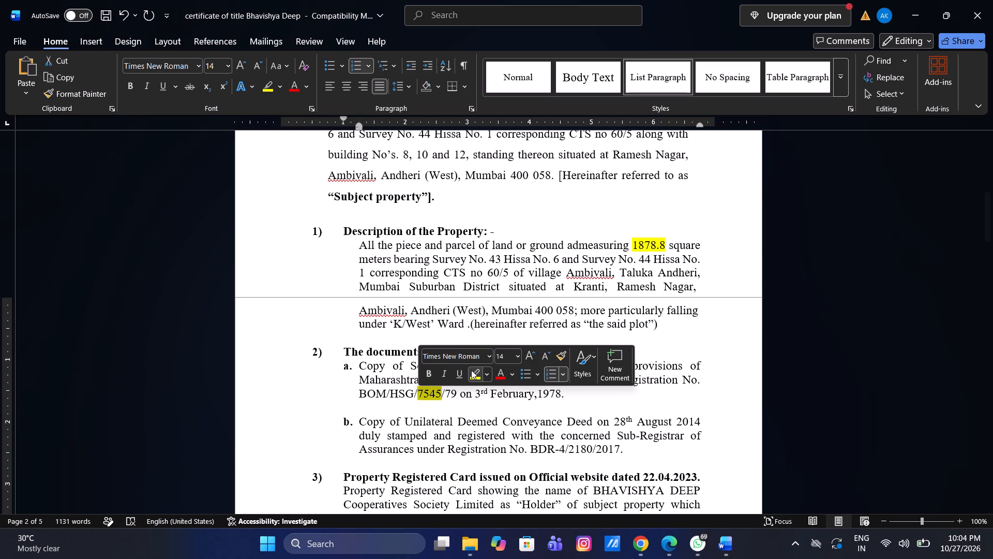
left_click(471, 373)
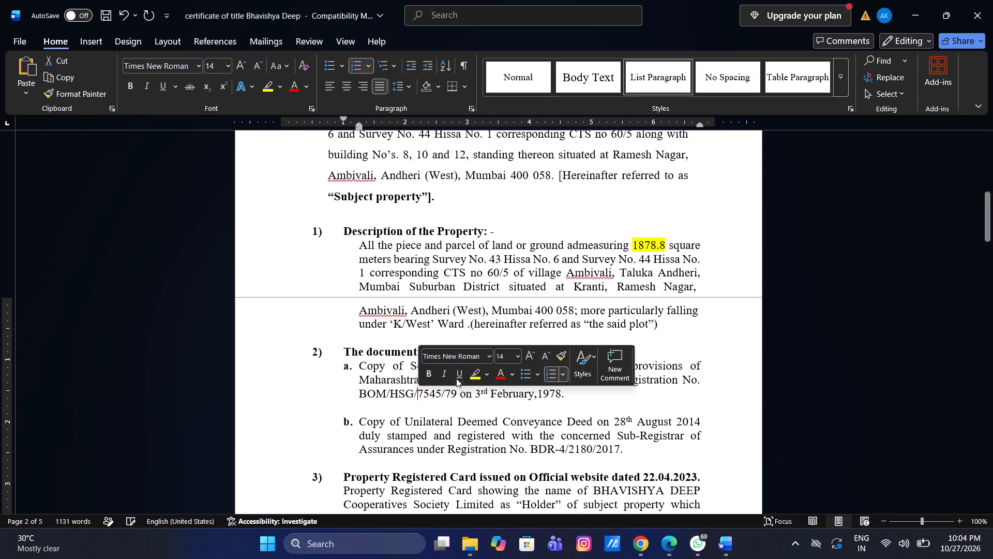
left_click(473, 375)
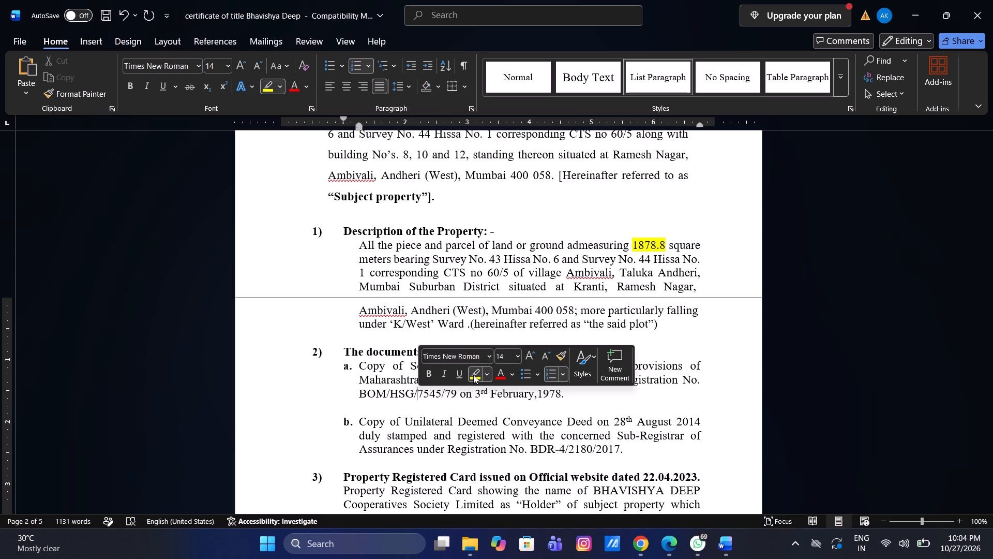
left_click(485, 420)
Remove the yellow highlight from "60" before "Flats" in item 6 about the area of the said Land.
scroll(485, 420, "down", 1)
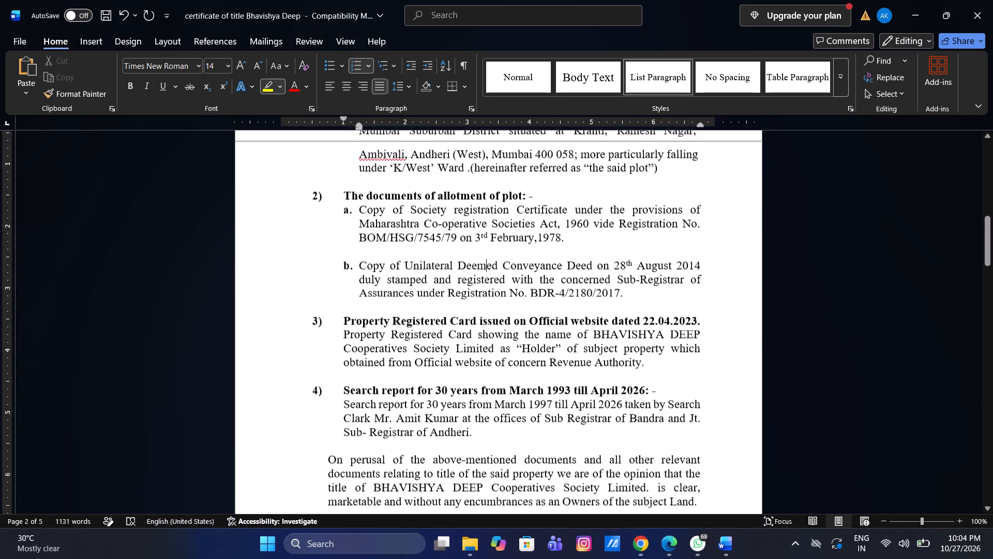
scroll(485, 420, "down", 1)
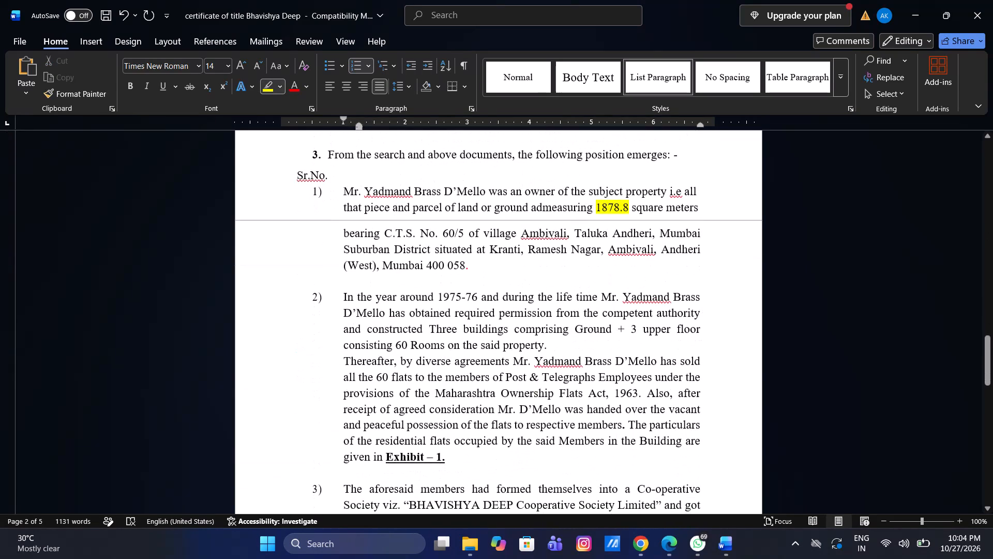
scroll(485, 420, "down", 1)
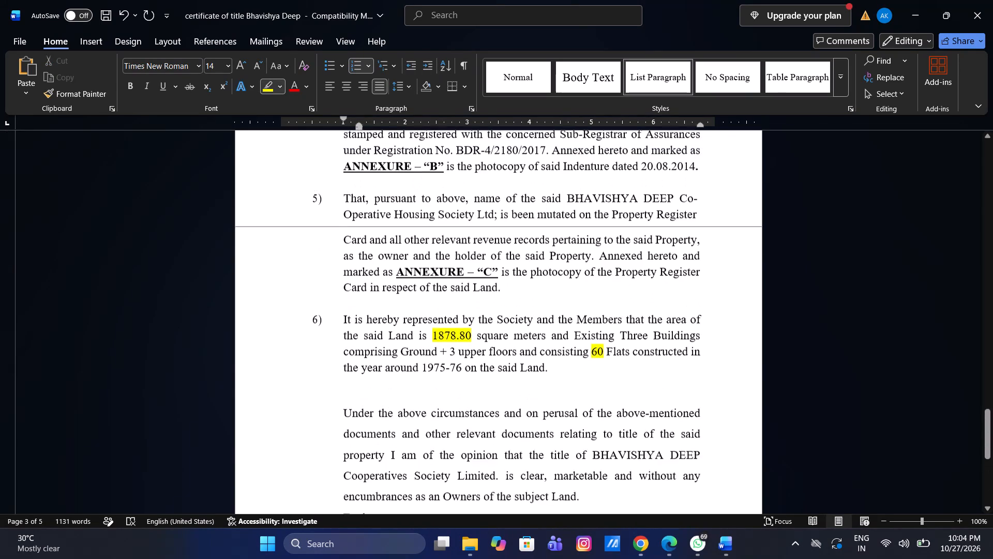
scroll(485, 420, "down", 1)
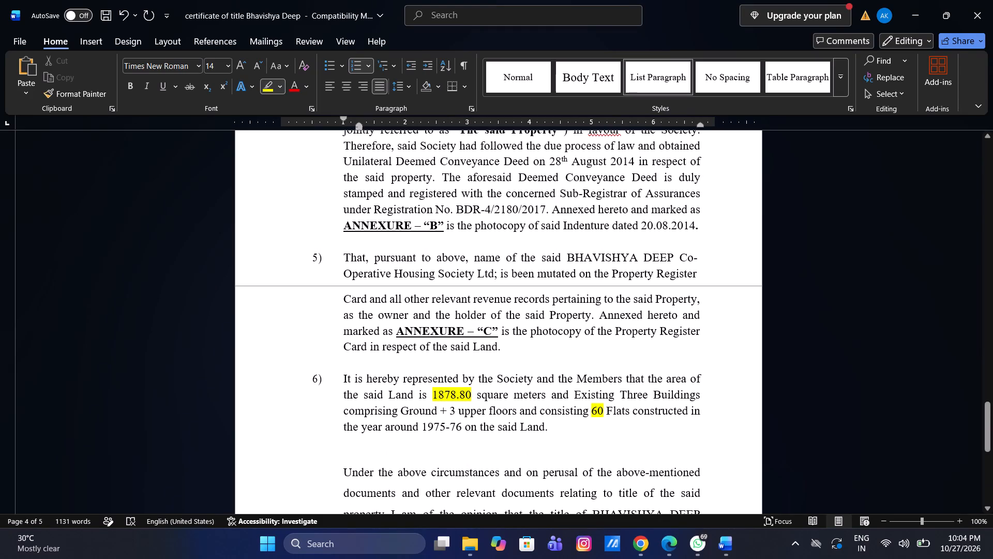
left_click_drag(592, 410, 605, 410)
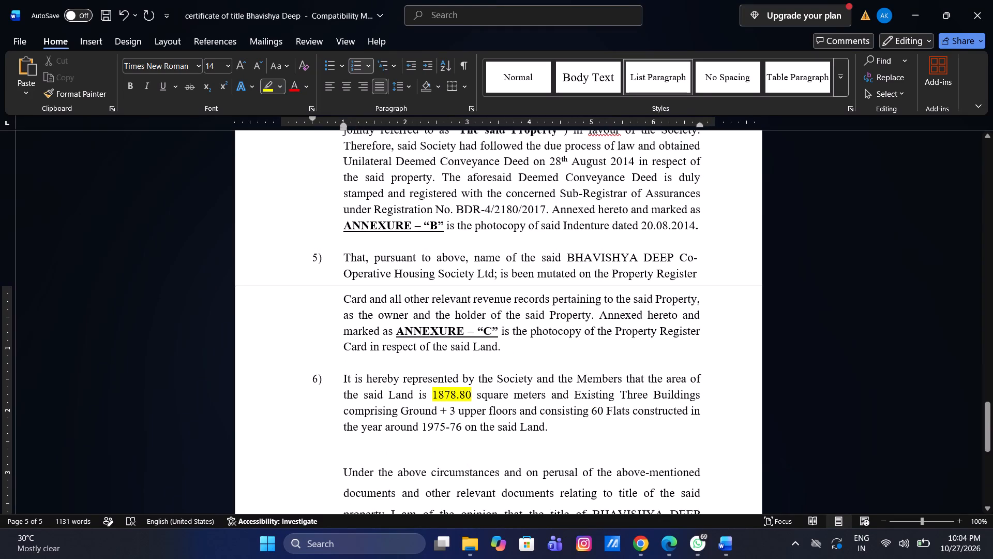
Remove the yellow highlight from "7545/79 on 3rd February,1978." in item 3 about the society's registration.
scroll(477, 297, "up", 1)
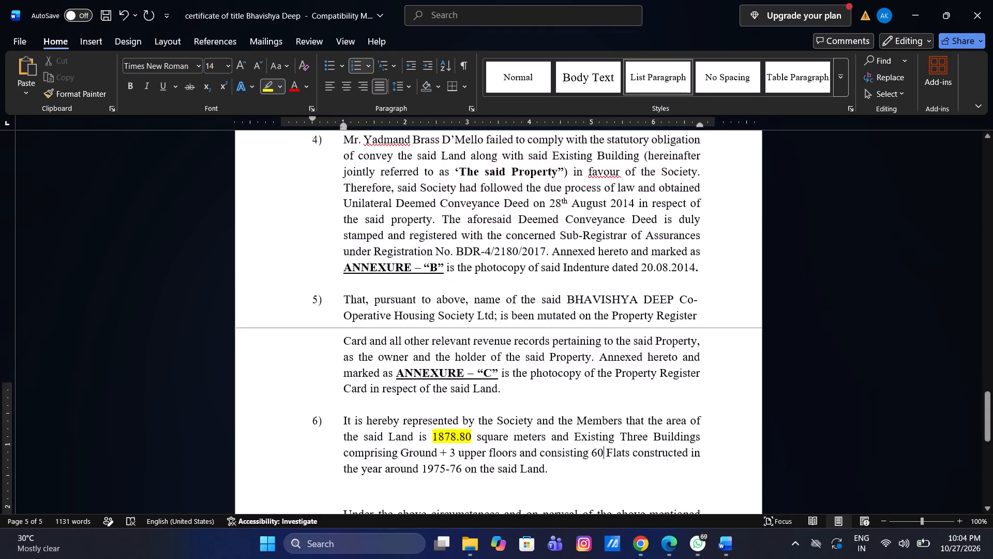
scroll(477, 297, "up", 1)
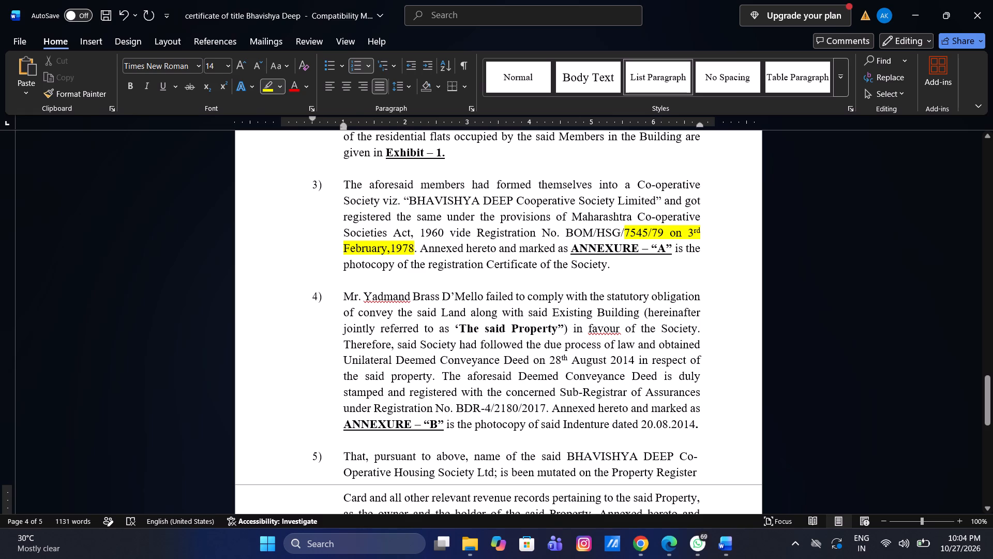
left_click_drag(626, 230, 411, 242)
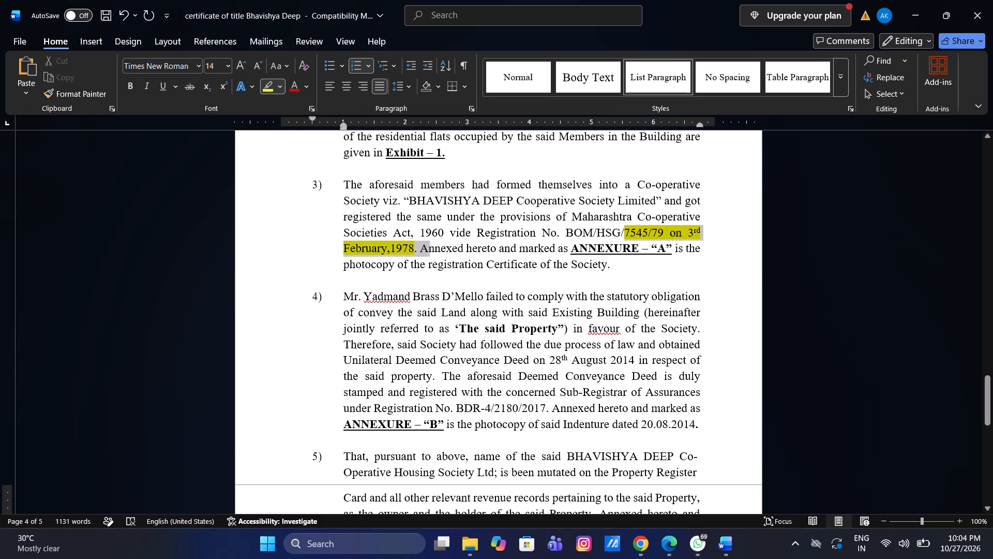
left_click_drag(411, 242, 414, 243)
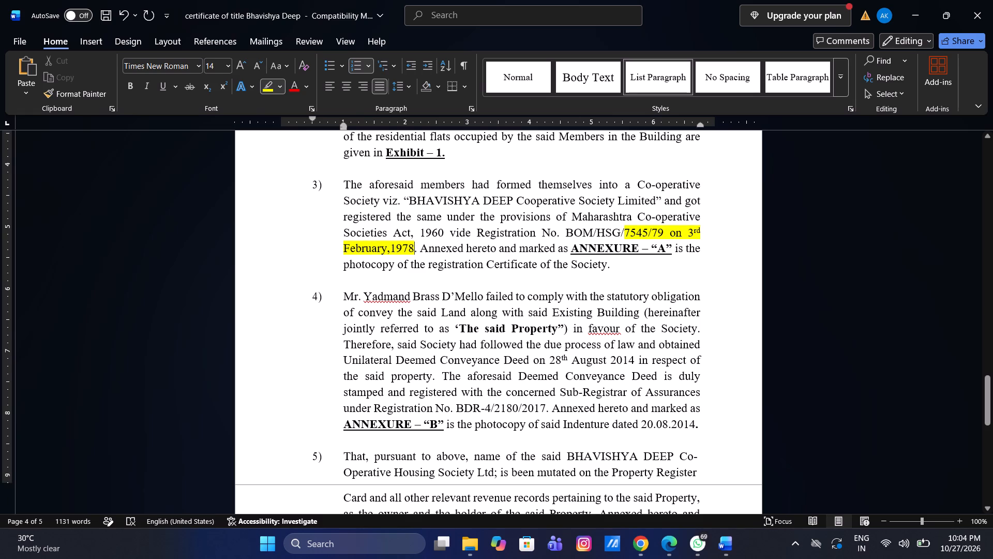
left_click_drag(625, 228, 424, 253)
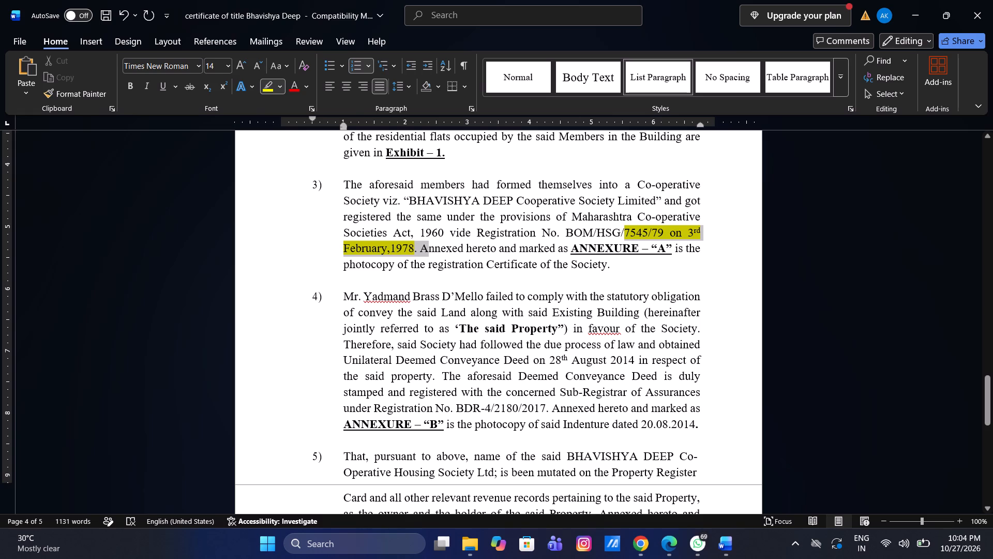
left_click_drag(424, 253, 416, 244)
left_click_drag(416, 244, 416, 245)
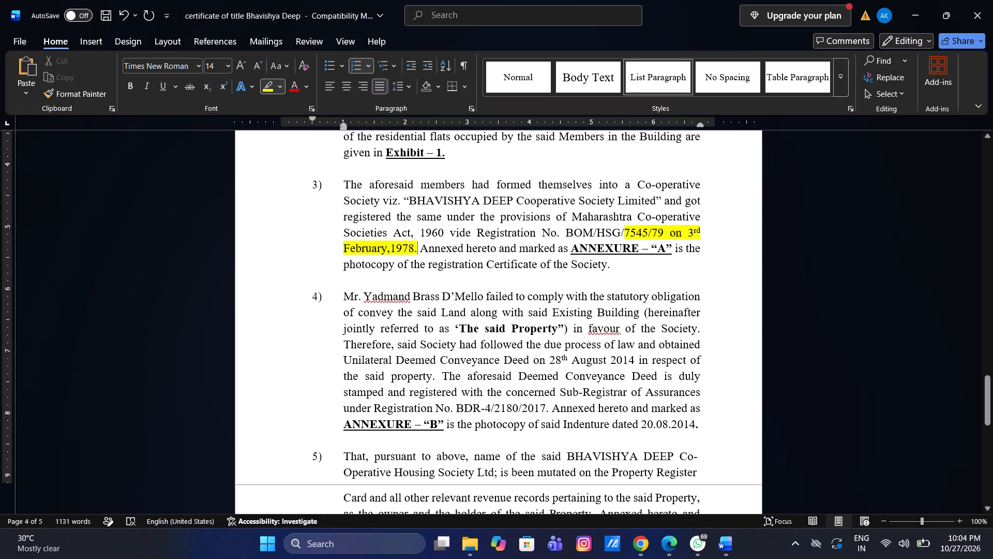
left_click(416, 245)
left_click(416, 245)
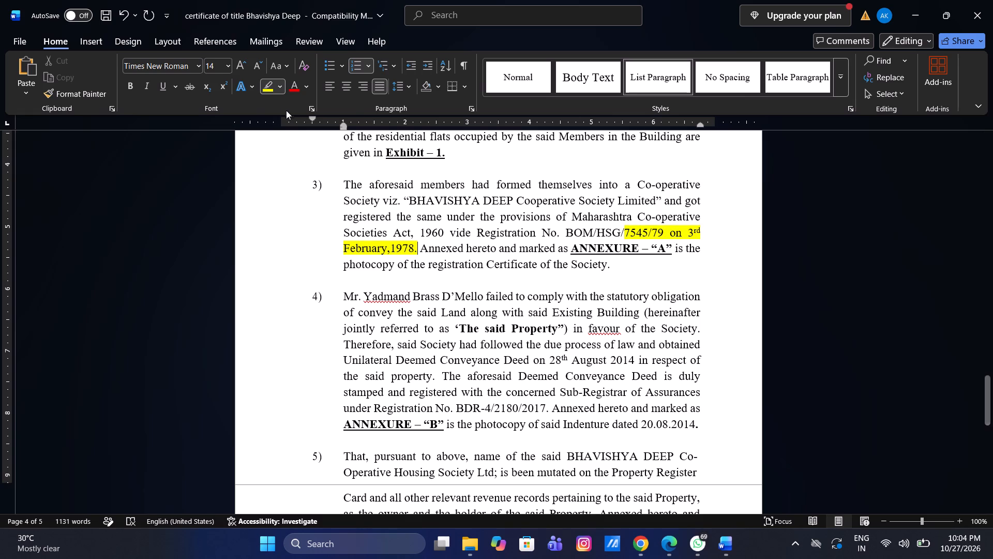
left_click(269, 87)
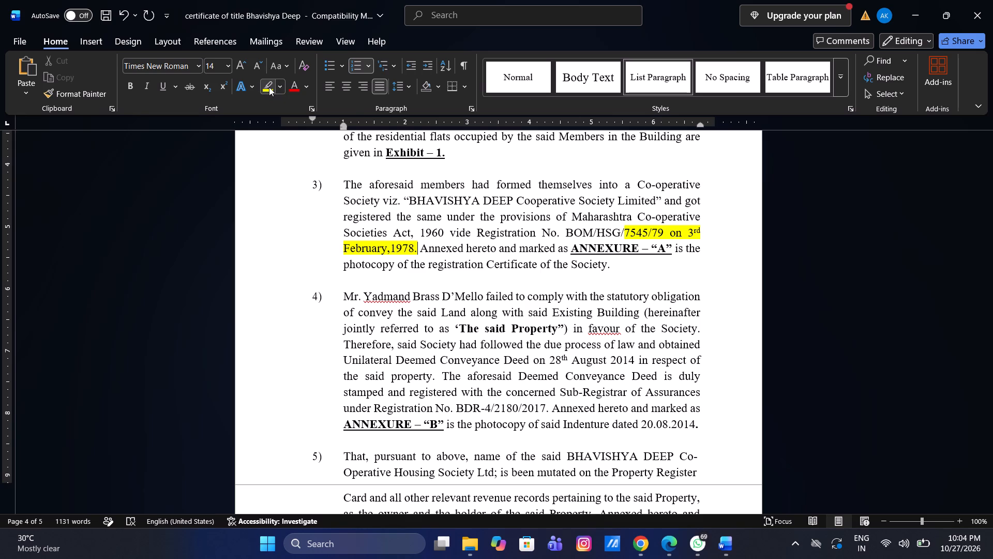
left_click_drag(623, 229, 683, 249)
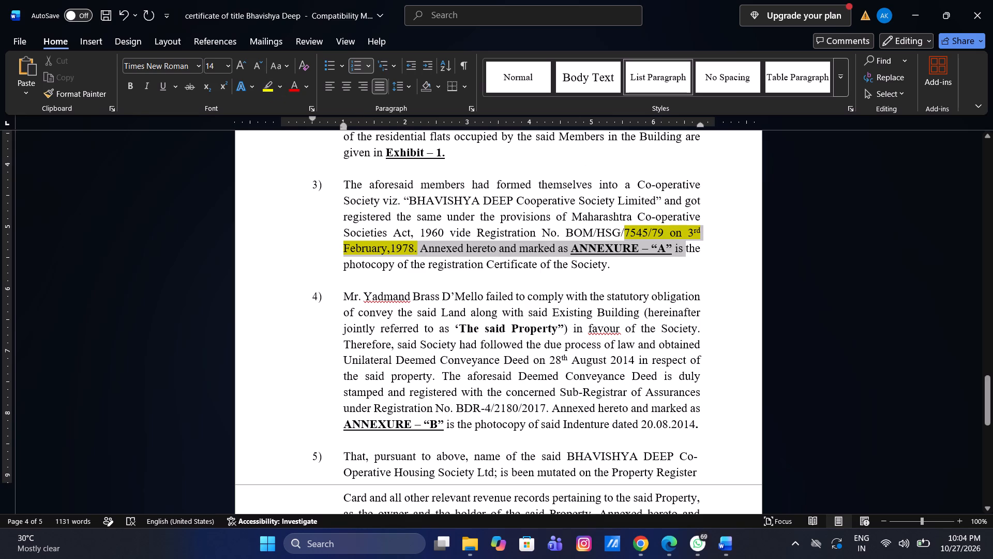
left_click_drag(683, 249, 419, 247)
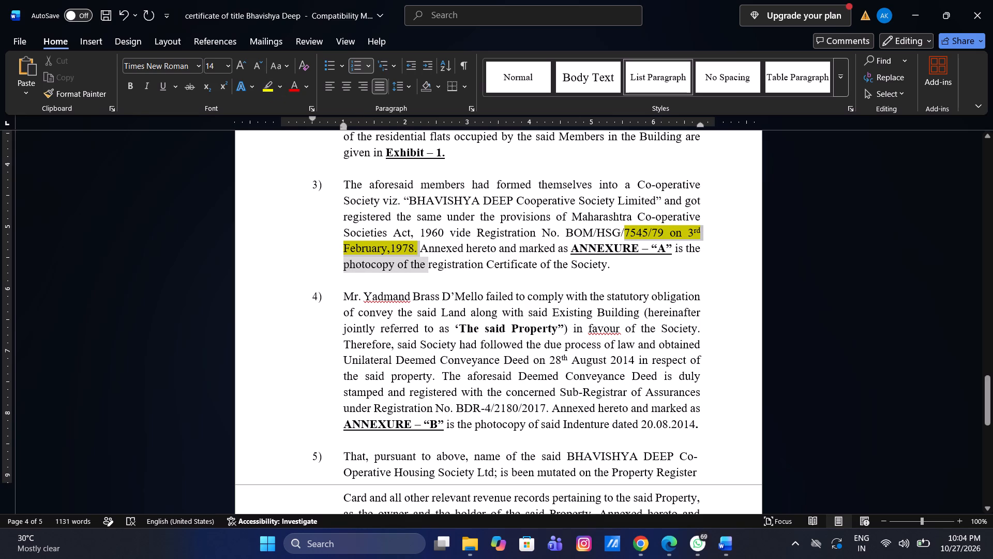
left_click_drag(419, 247, 420, 244)
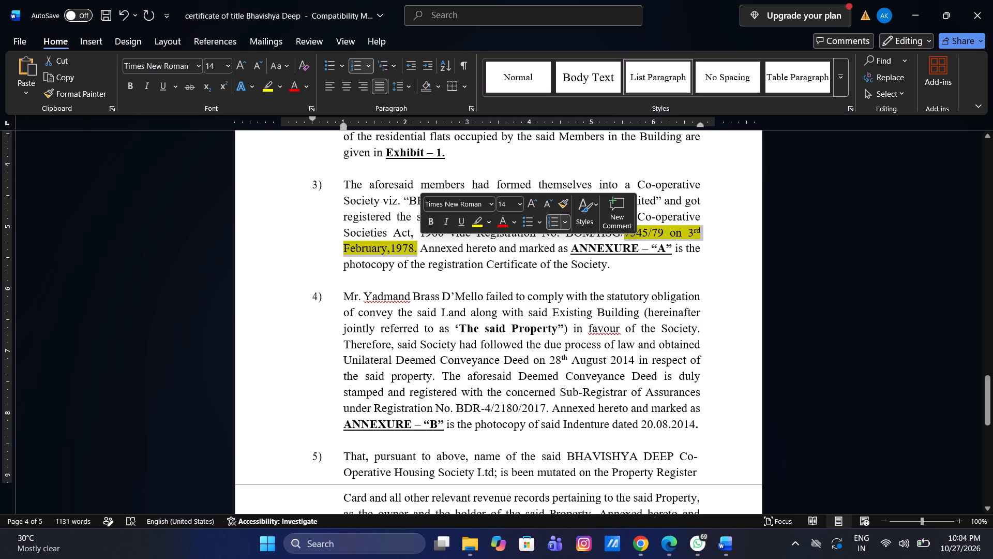
left_click(473, 220)
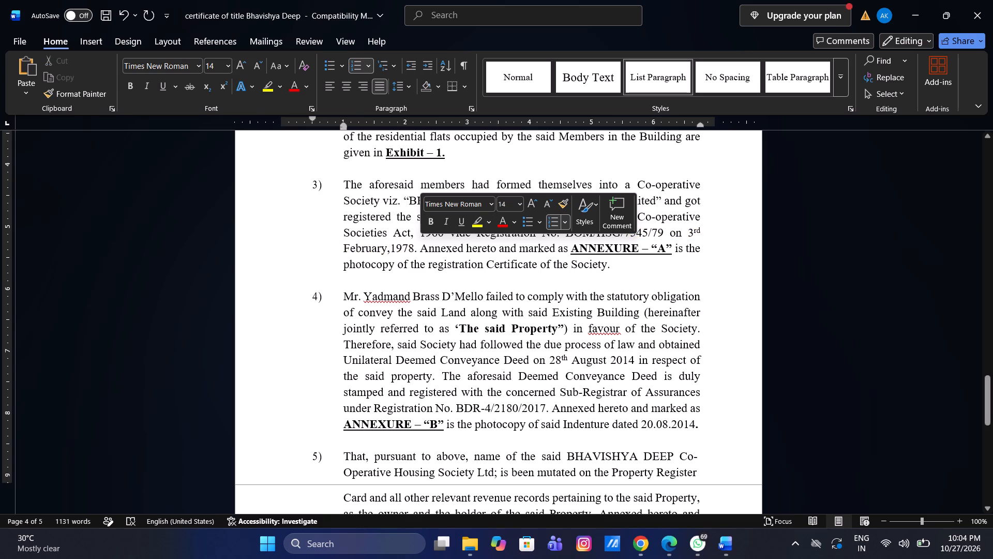
Replace all occurrences of the land area "1878.8" with "1,167.70" throughout the document, also copying the new value.
scroll(481, 306, "up", 1)
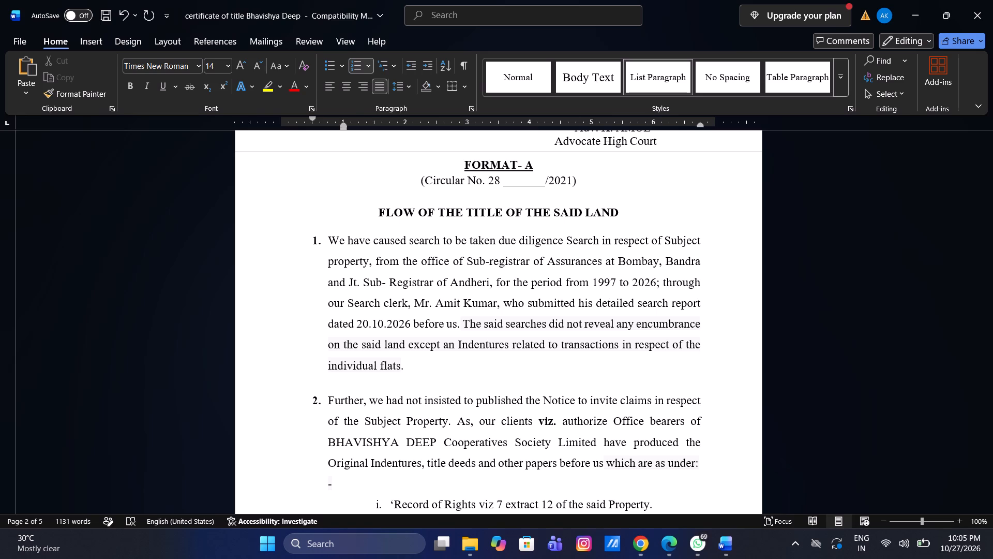
scroll(481, 306, "up", 7)
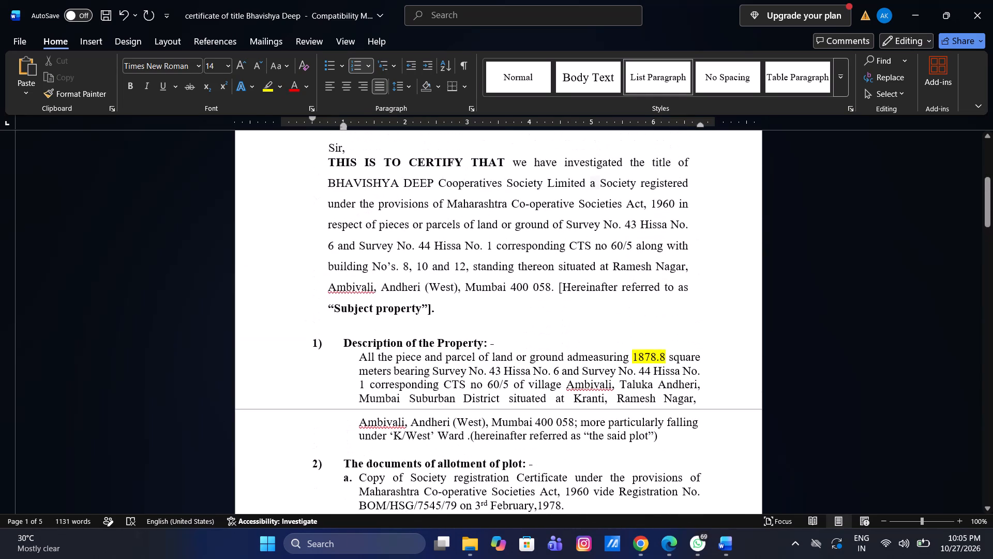
scroll(521, 388, "up", 1)
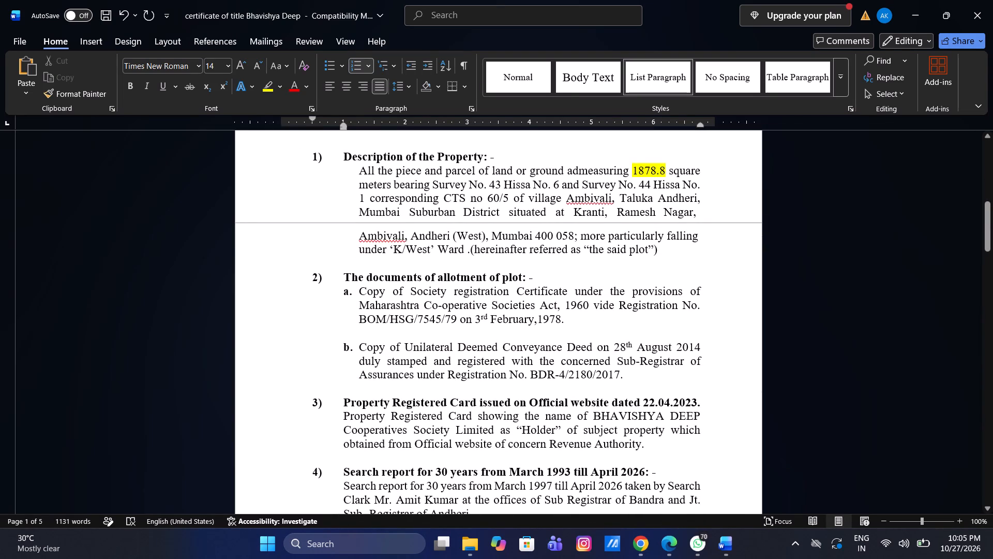
left_click_drag(631, 171, 667, 172)
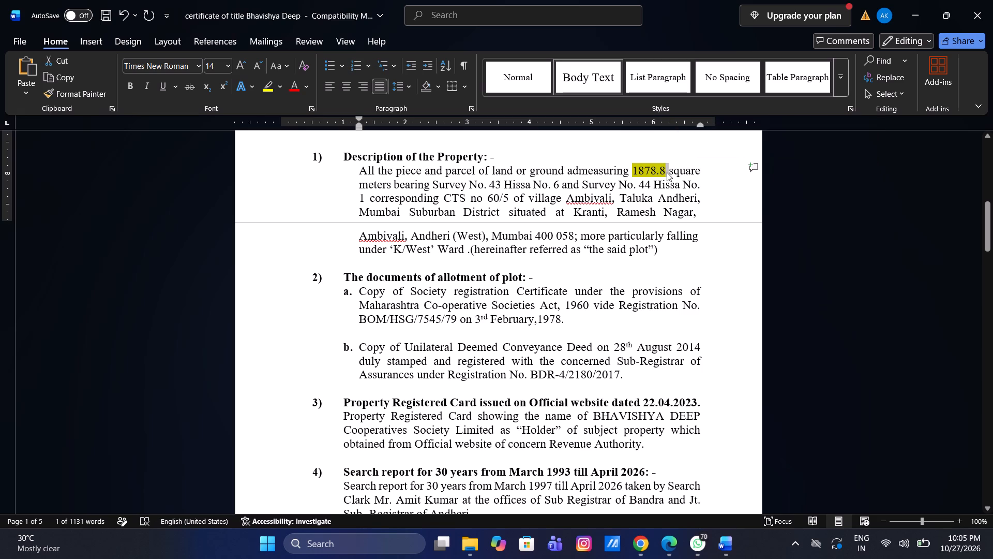
key("ctrl+c")
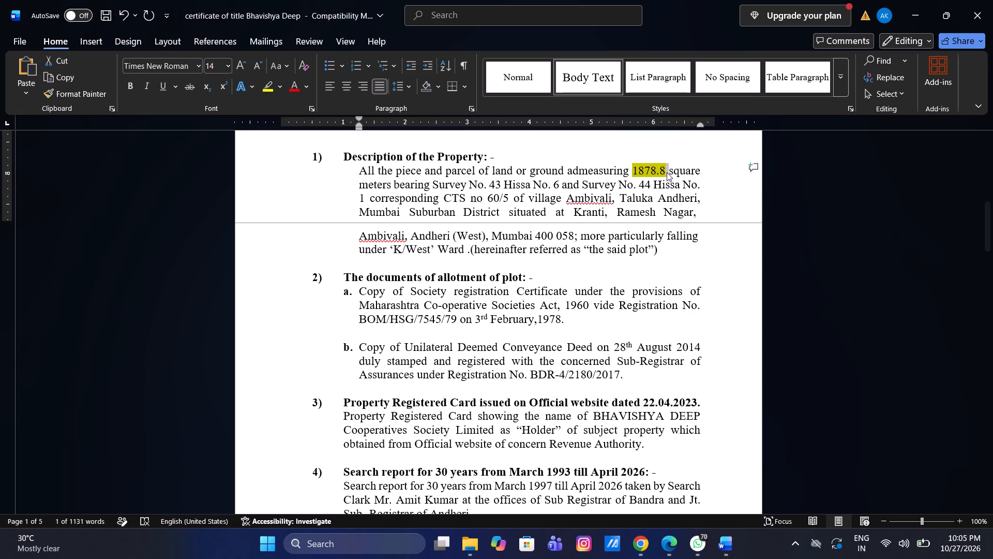
left_click(898, 79)
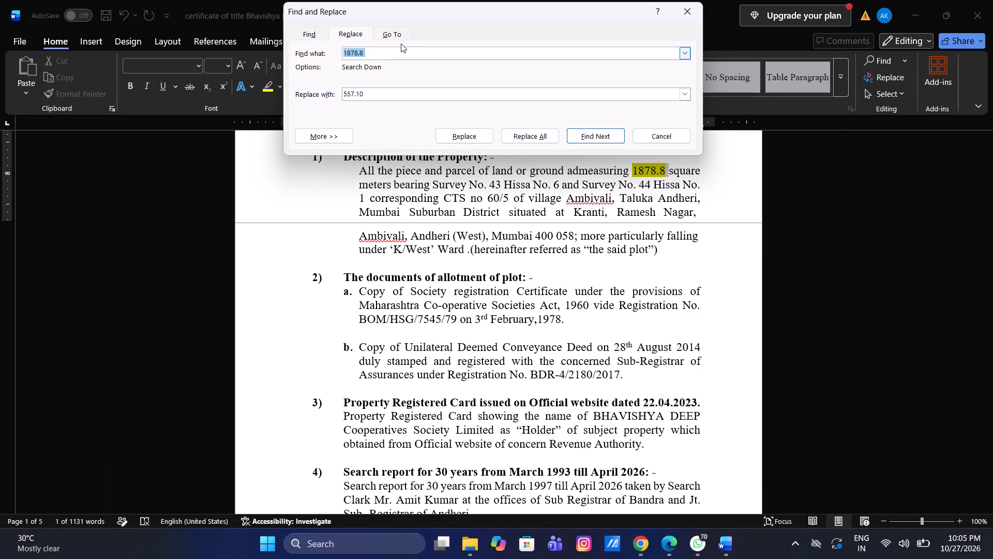
left_click(385, 96)
key("BackSpace")
key("BackSpace")
key("BackSpace")
key("BackSpace")
key("BackSpace")
key("BackSpace")
key("BackSpace")
key("BackSpace")
key("BackSpace")
key("BackSpace")
key("BackSpace")
key("BackSpace")
key("BackSpace")
key("BackSpace")
key("BackSpace")
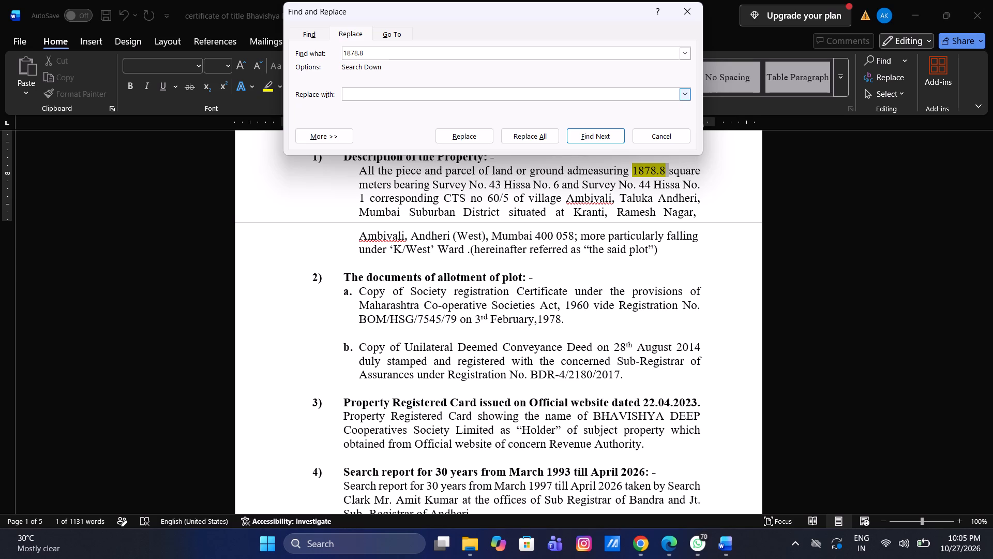
type("1,1")
type("67")
type(".7")
key("0")
left_click_drag(343, 91, 380, 95)
key("ctrl+c")
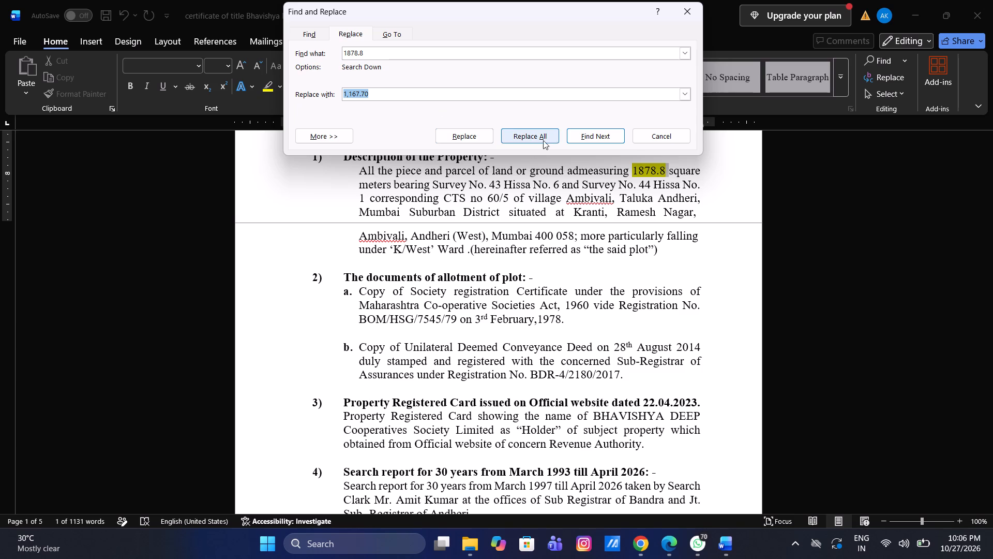
left_click(547, 137)
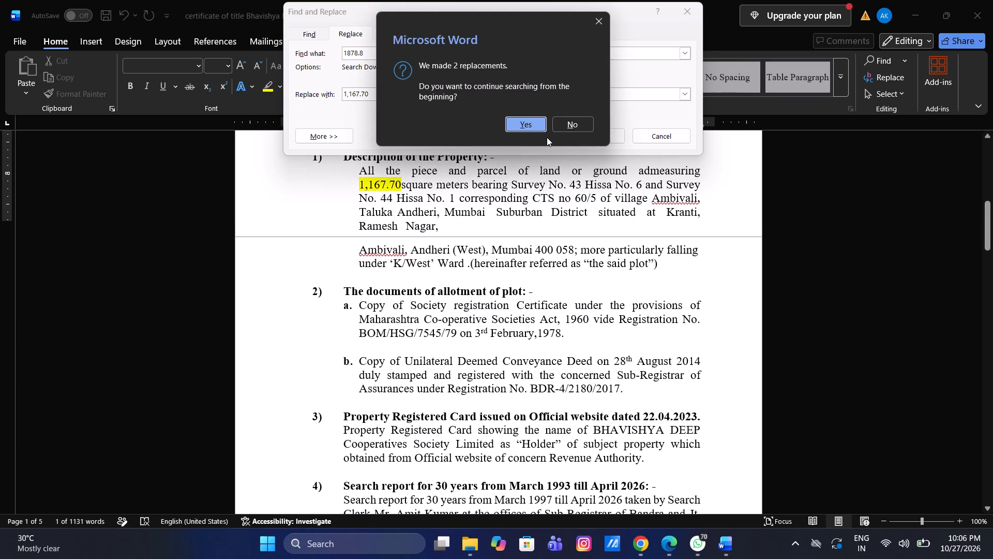
left_click(524, 128)
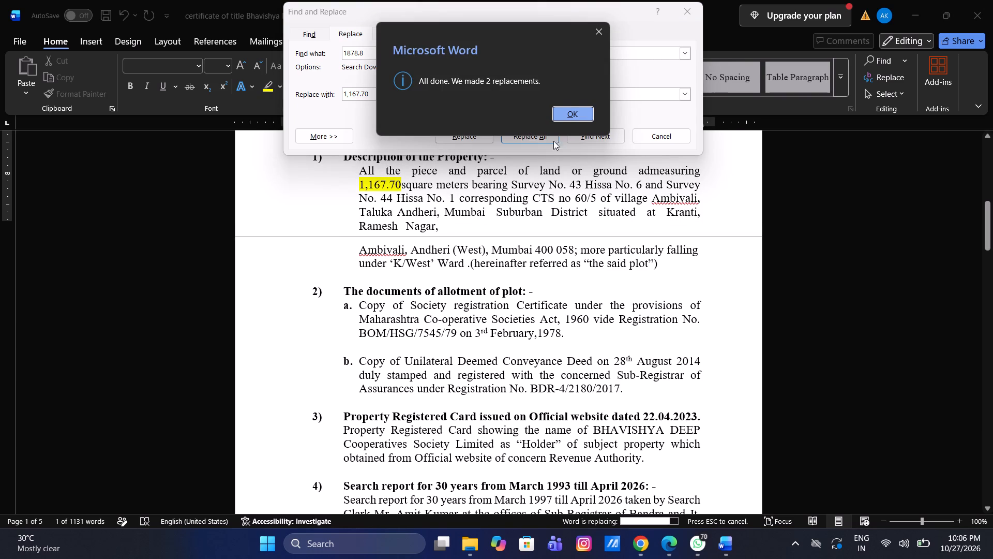
left_click(568, 112)
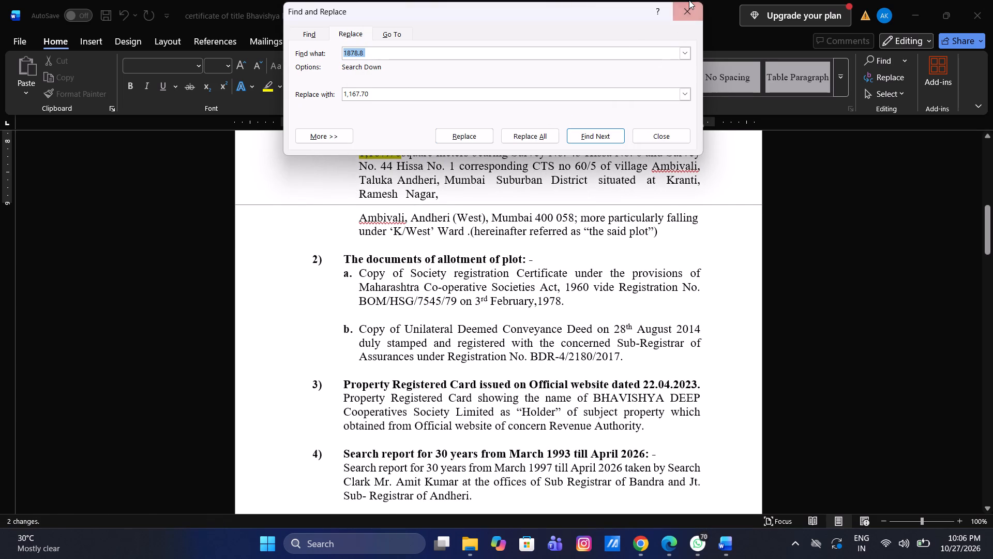
left_click(688, 0)
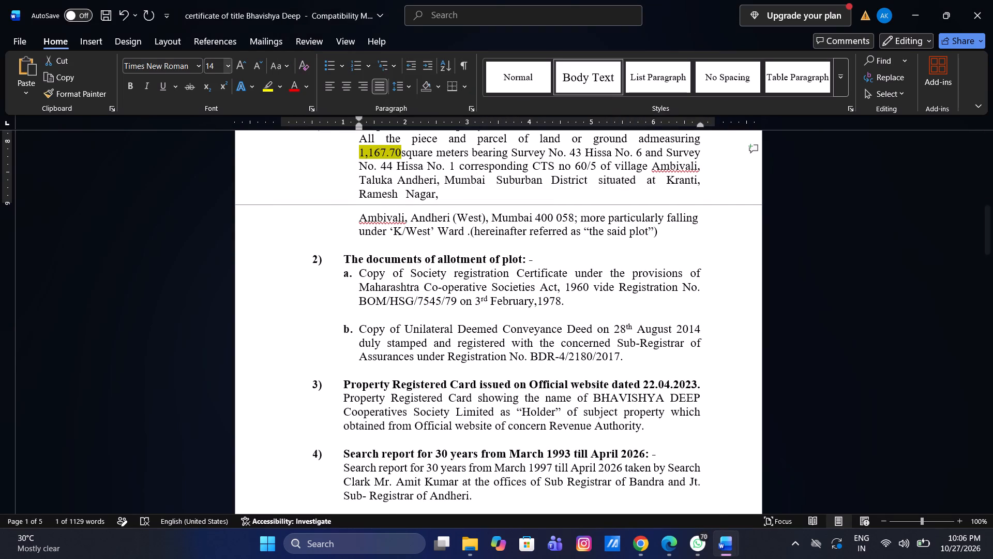
Remove the yellow highlight from "1,167.70" in item 1, Description of the Property, and insert a space before "square meters".
left_click(265, 90)
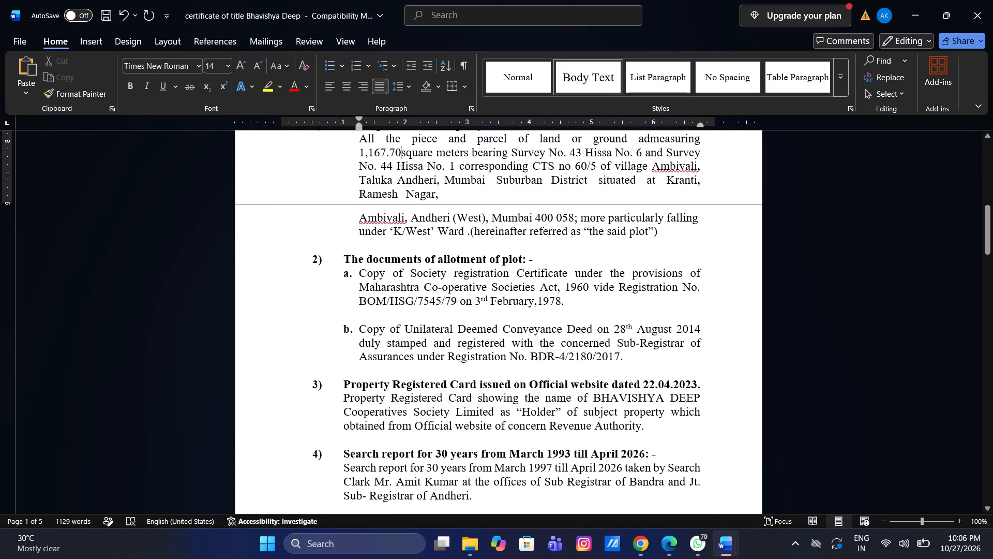
key("space")
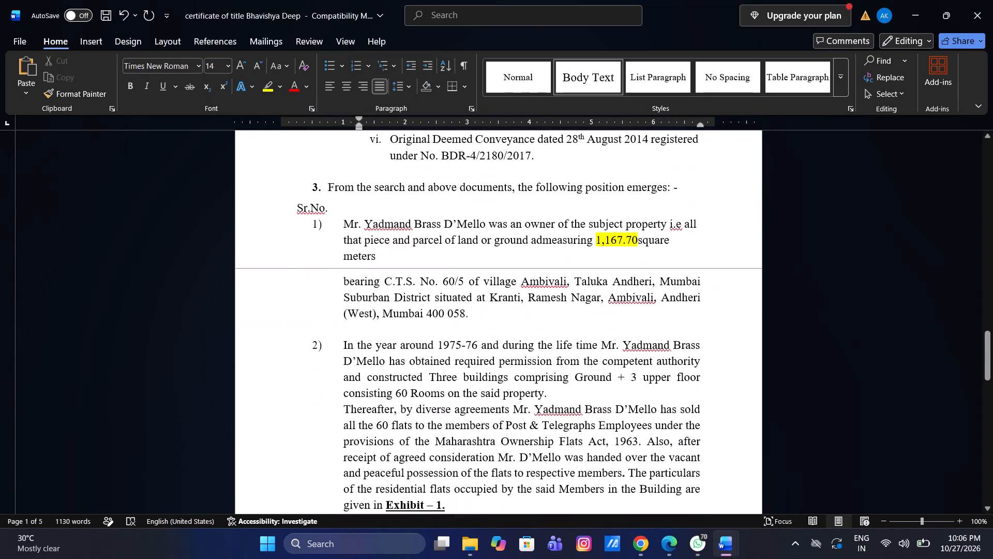
Remove the yellow highlight from "1,167.70" in Sr. No. 1 under section 3 and insert a space before "square meters".
left_click_drag(597, 238, 630, 239)
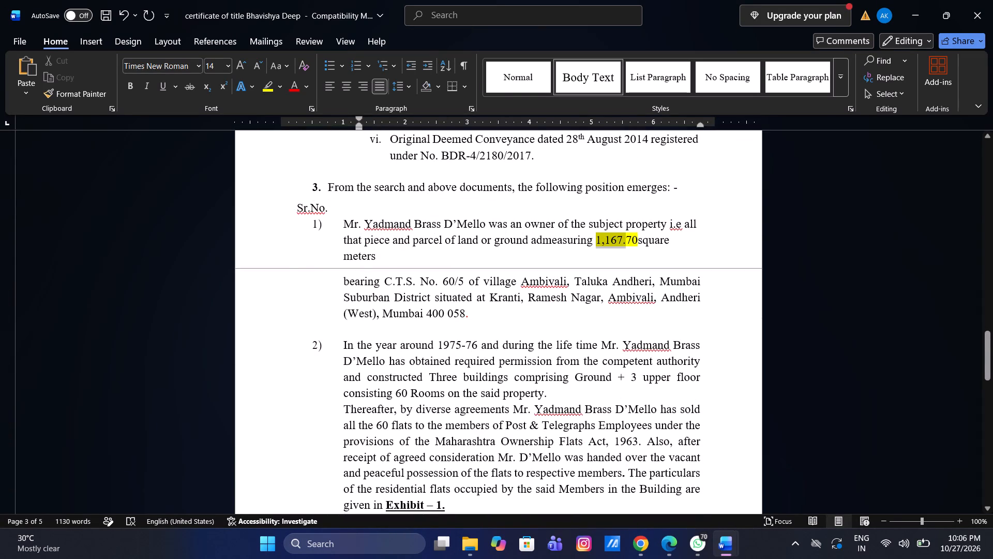
left_click_drag(630, 239, 629, 245)
left_click_drag(629, 245, 636, 241)
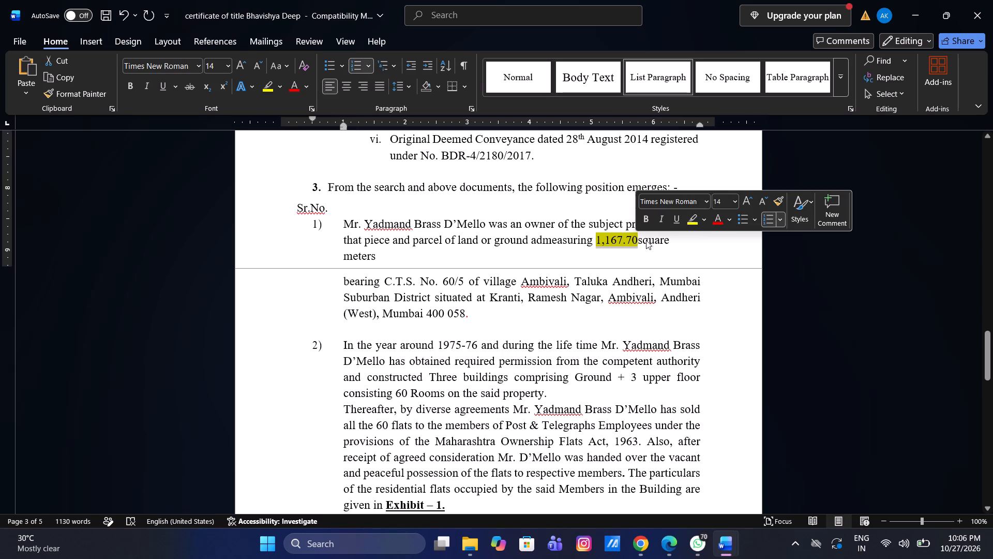
left_click(691, 223)
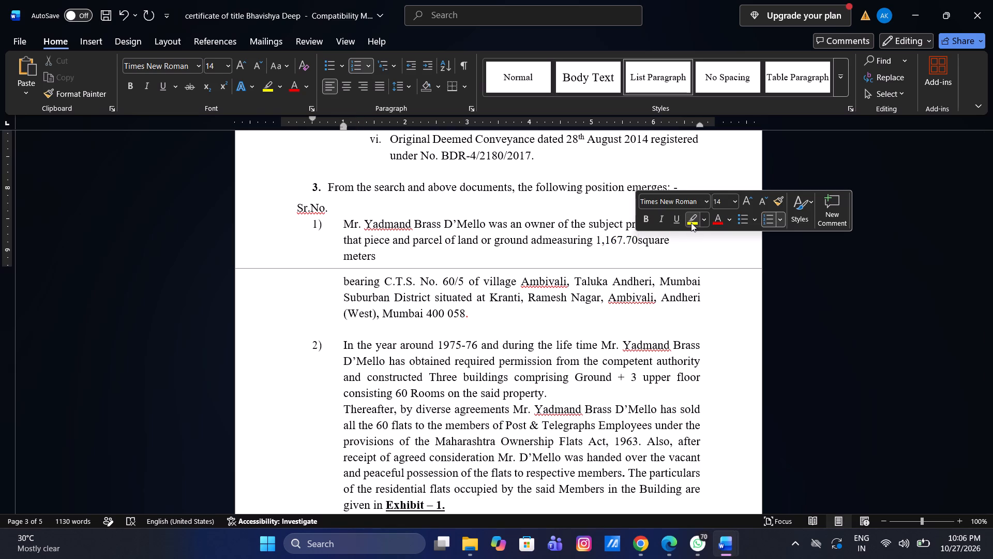
key("space")
Clear the yellow highlight from the land area in item 6 and replace the figure with the copied "1,167.70".
scroll(529, 341, "down", 1)
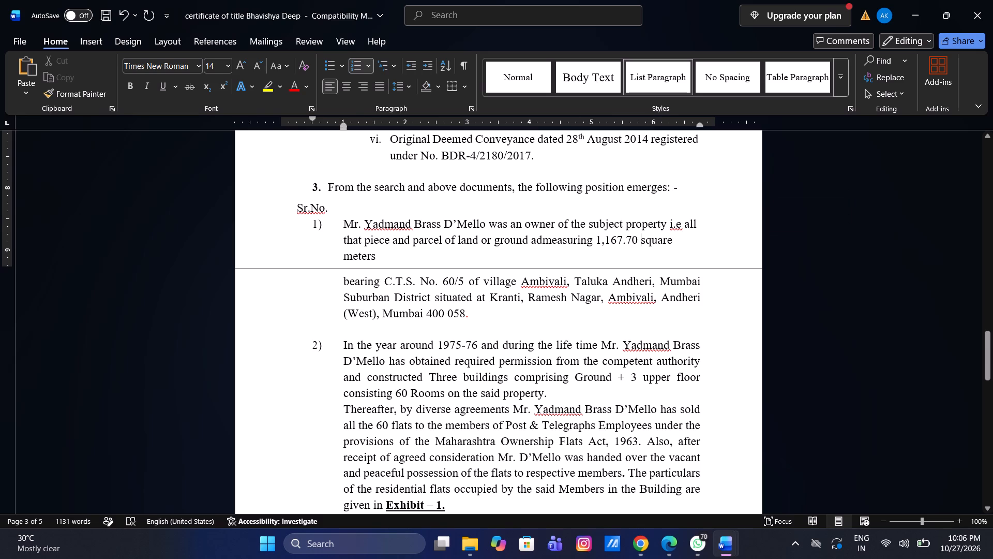
scroll(529, 341, "down", 1)
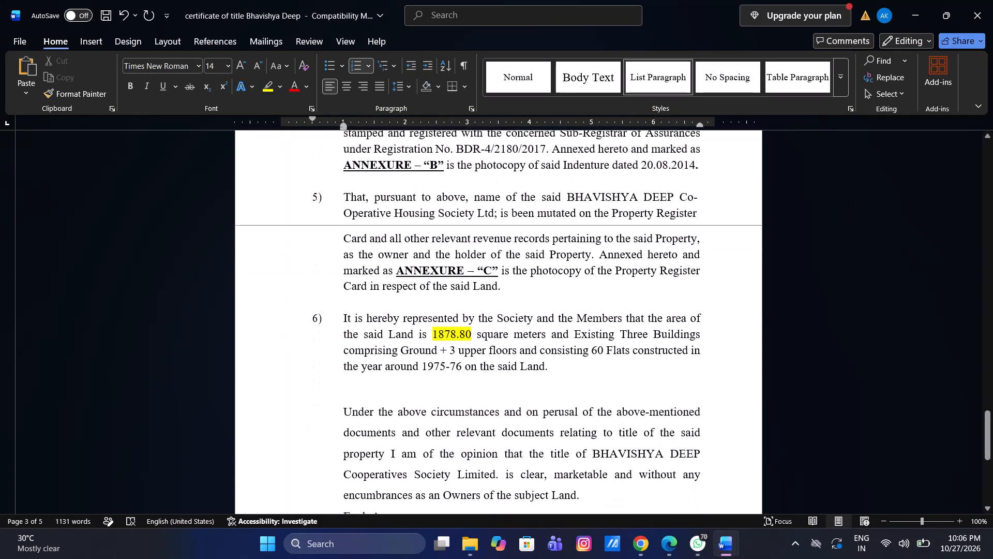
left_click_drag(432, 335, 458, 329)
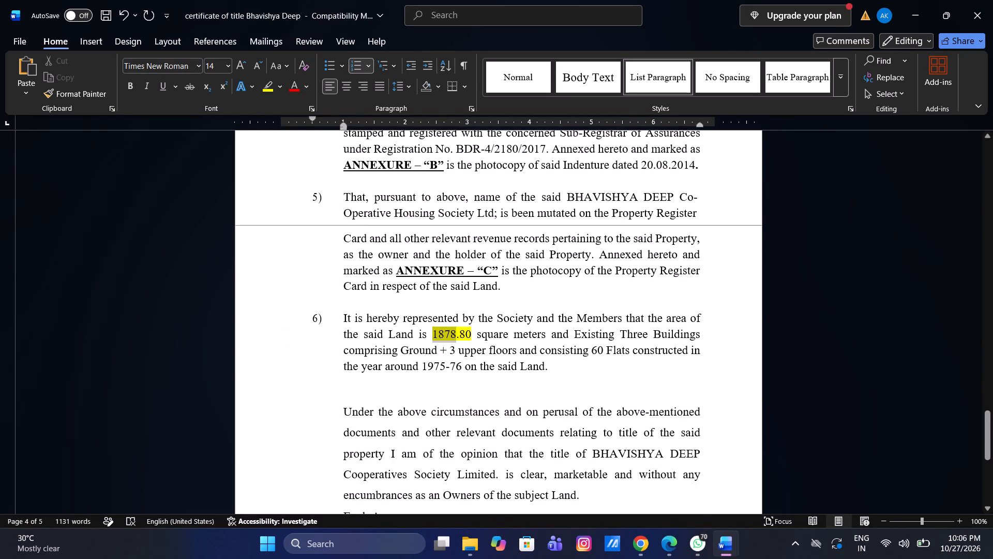
left_click_drag(458, 329, 468, 337)
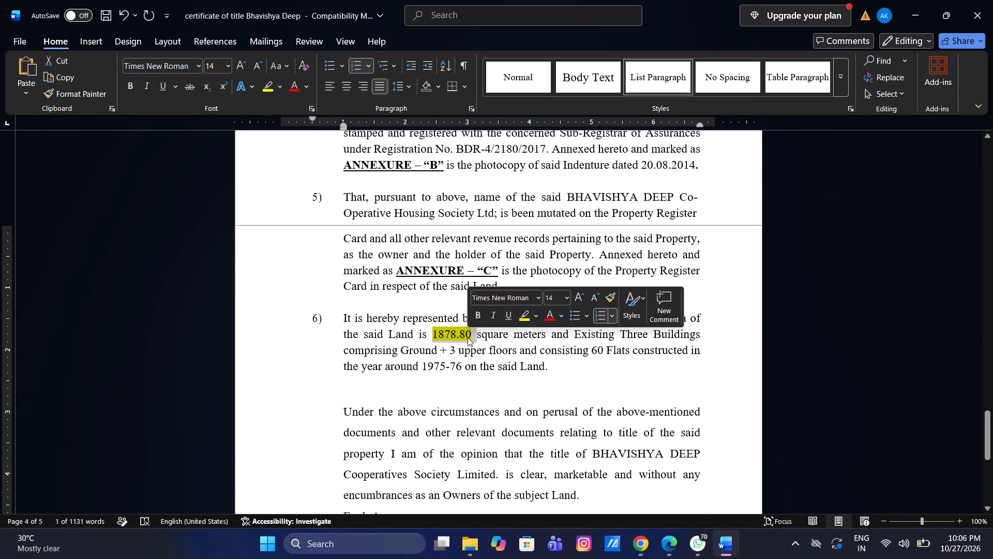
left_click(522, 317)
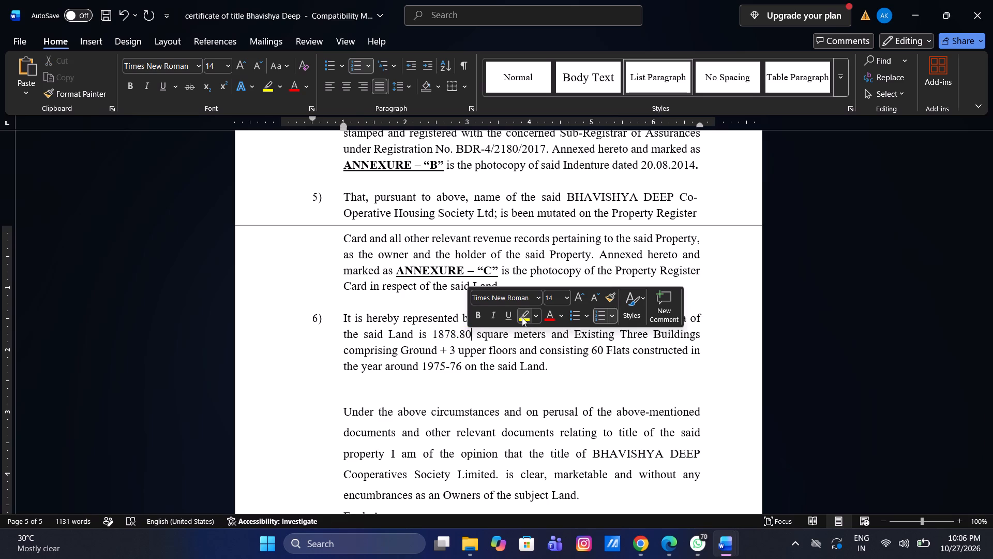
key("BackSpace")
key("BackSpace")
key("BackSpace")
key("BackSpace")
key("BackSpace")
key("BackSpace")
key("BackSpace")
key("BackSpace")
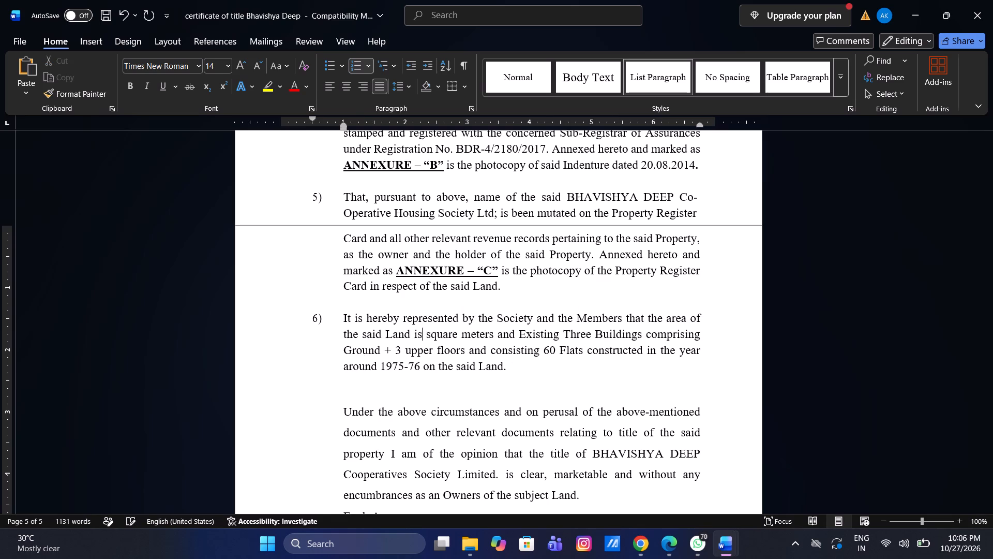
key("space")
key("ctrl+v")
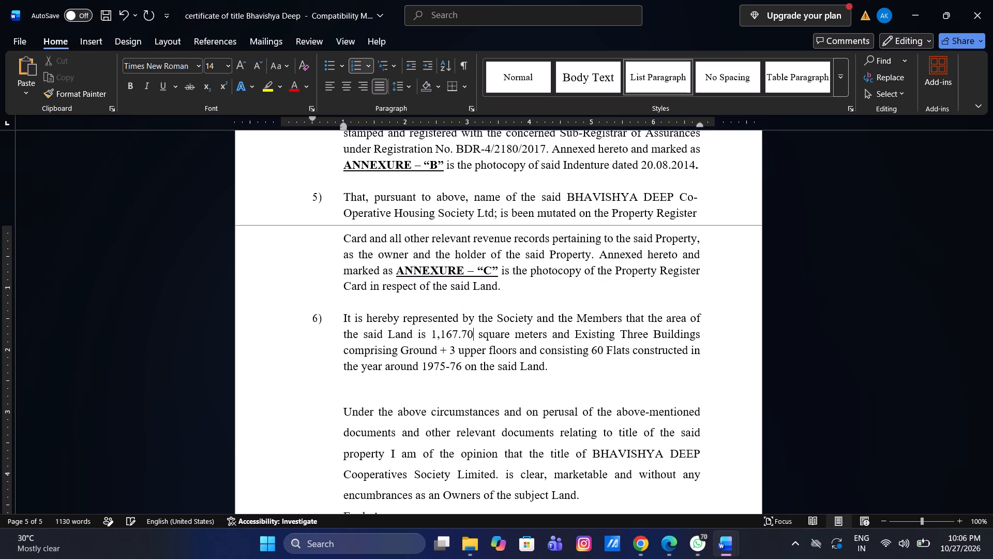
scroll(522, 317, "down", 2)
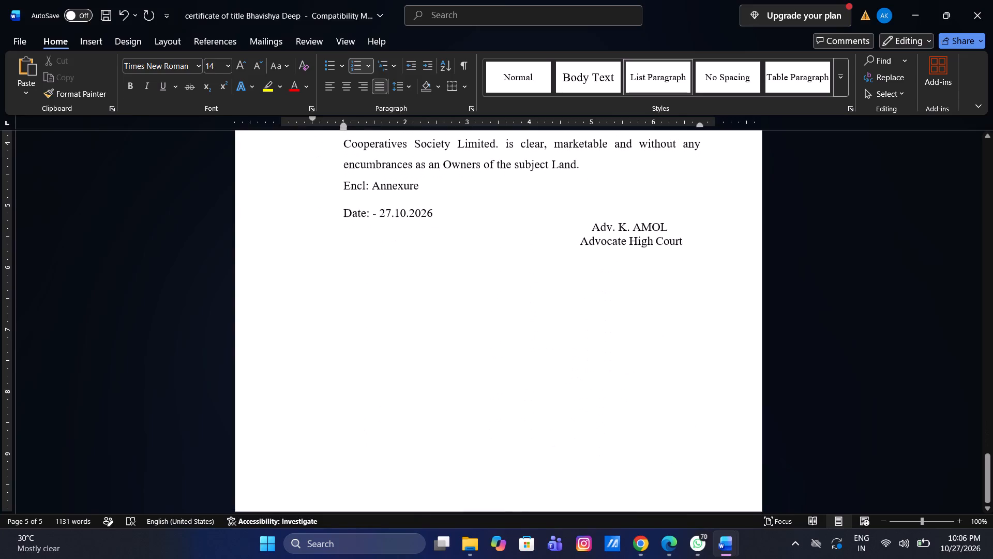
left_click(25, 42)
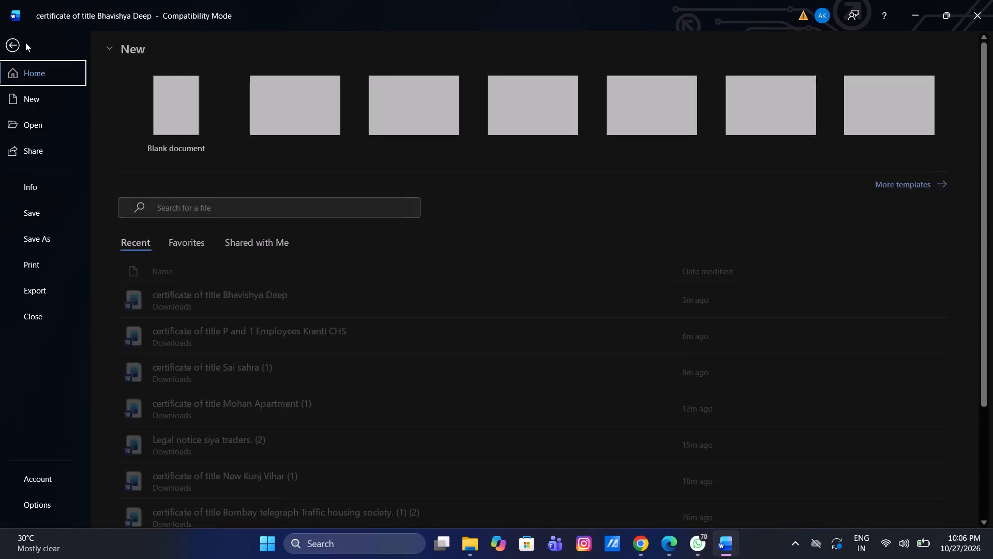
left_click(41, 238)
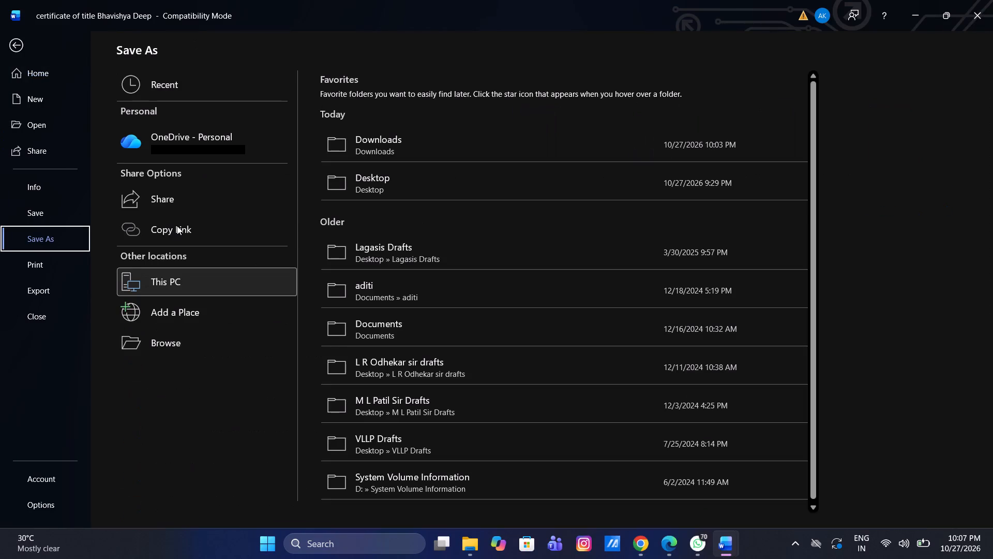
left_click(415, 195)
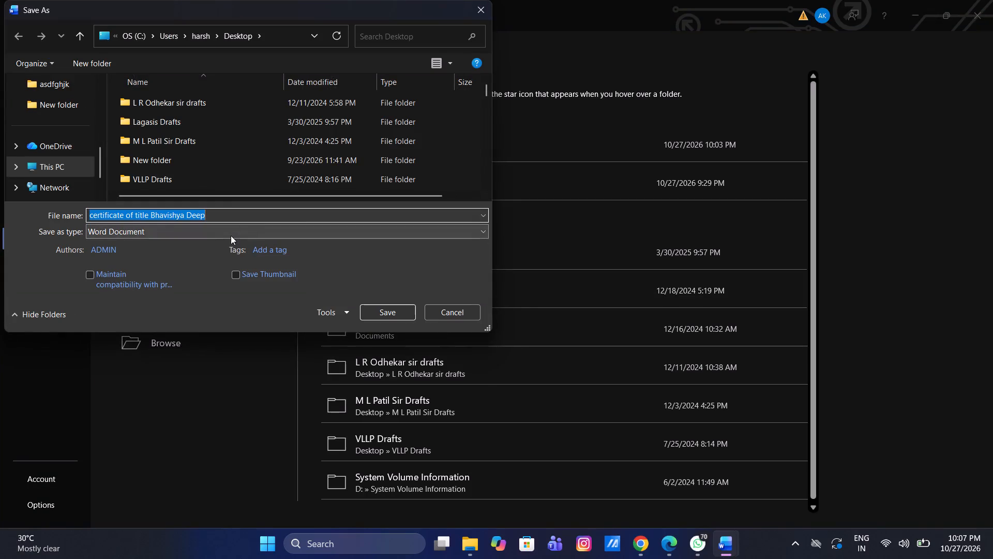
left_click(231, 236)
left_click(205, 302)
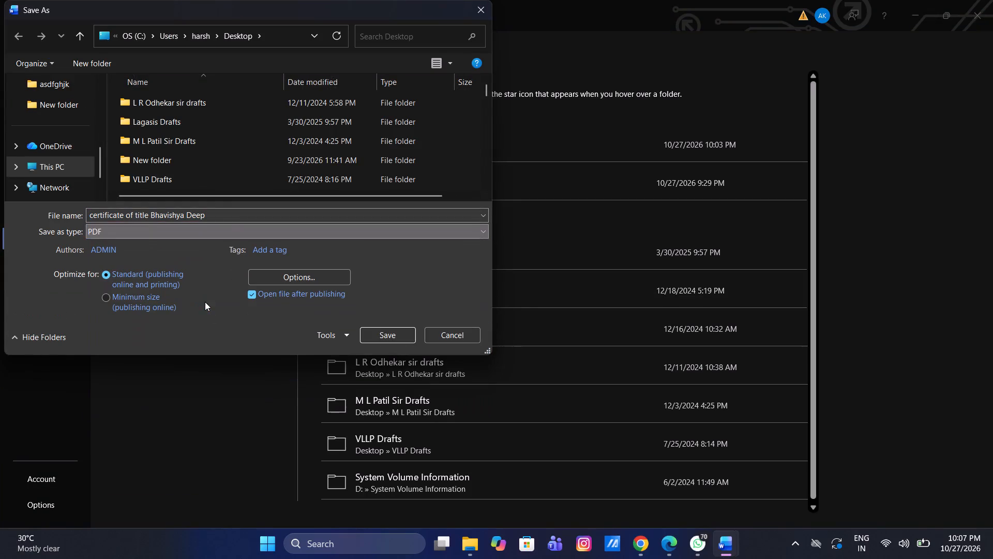
left_click(378, 335)
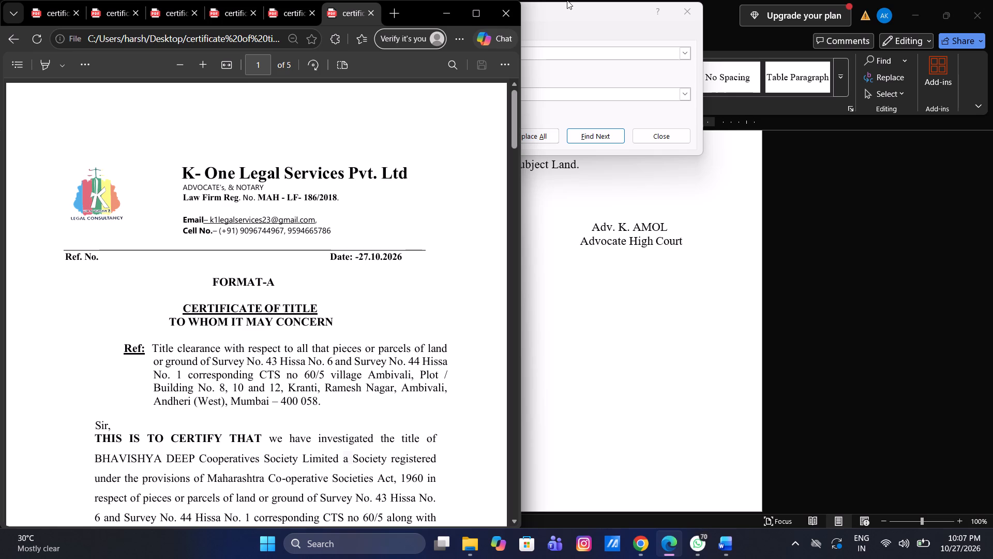
left_click(450, 8)
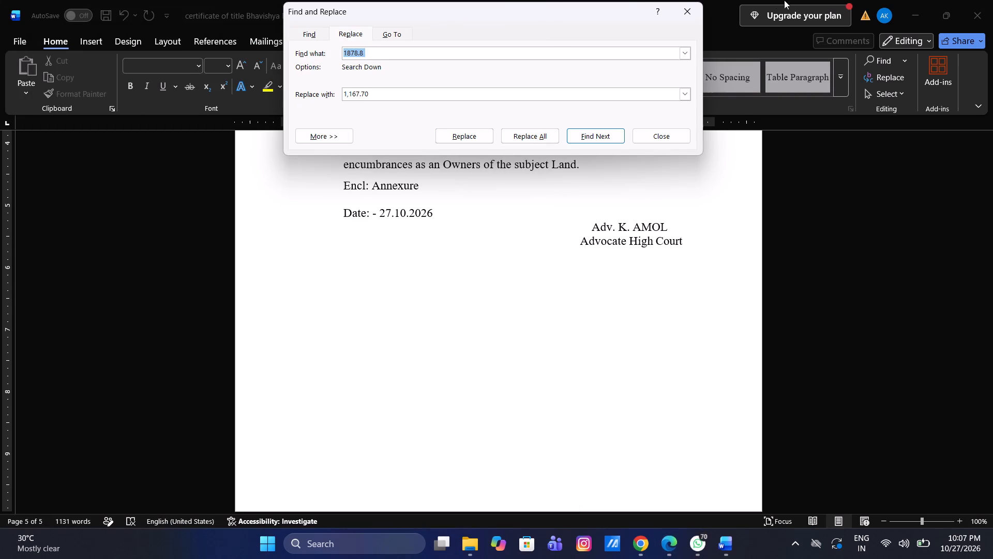
left_click(687, 3)
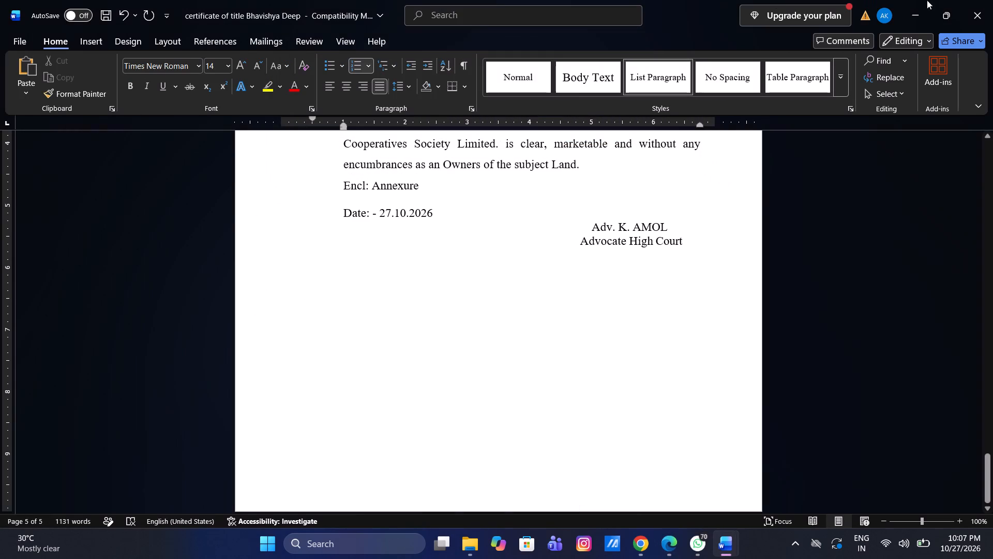
Switch to iLovePDF in Chrome and convert "certificate of title Lalit CHS" from Downloads to Word.
left_click(916, 15)
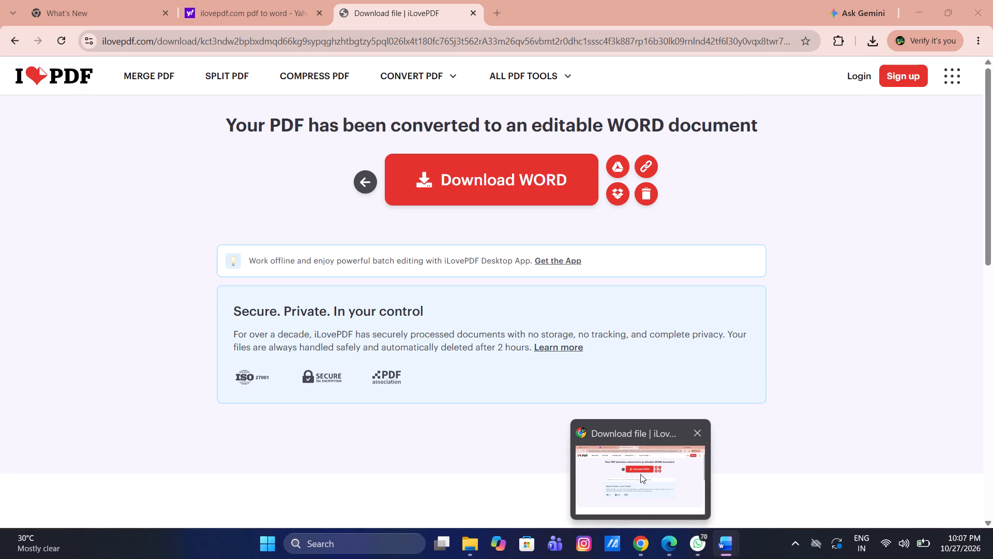
left_click(639, 472)
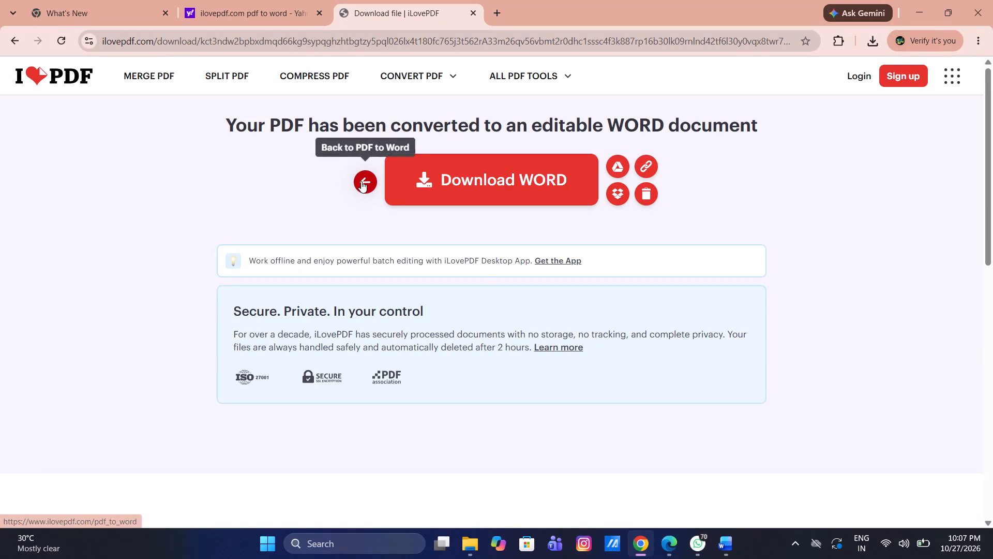
left_click(361, 181)
left_click(466, 231)
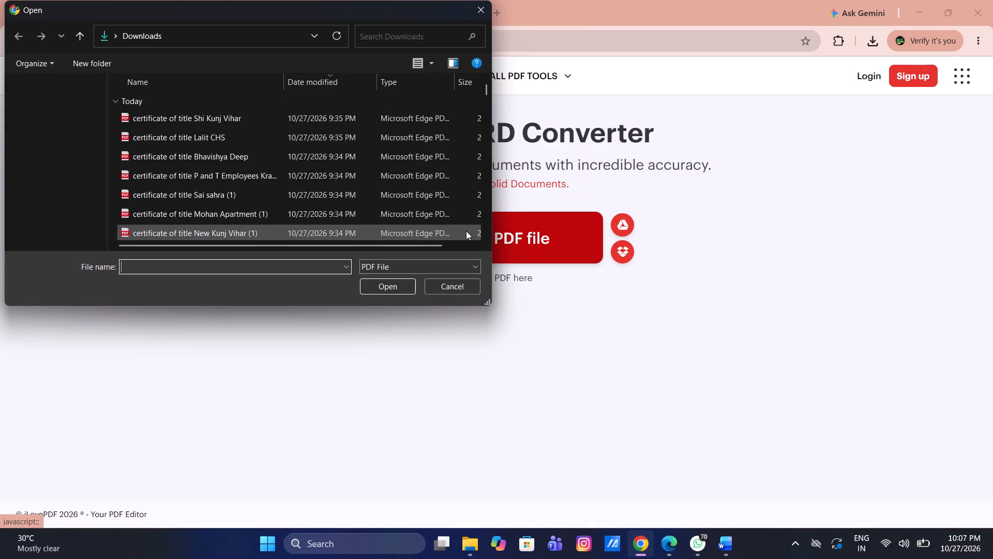
double_click(230, 138)
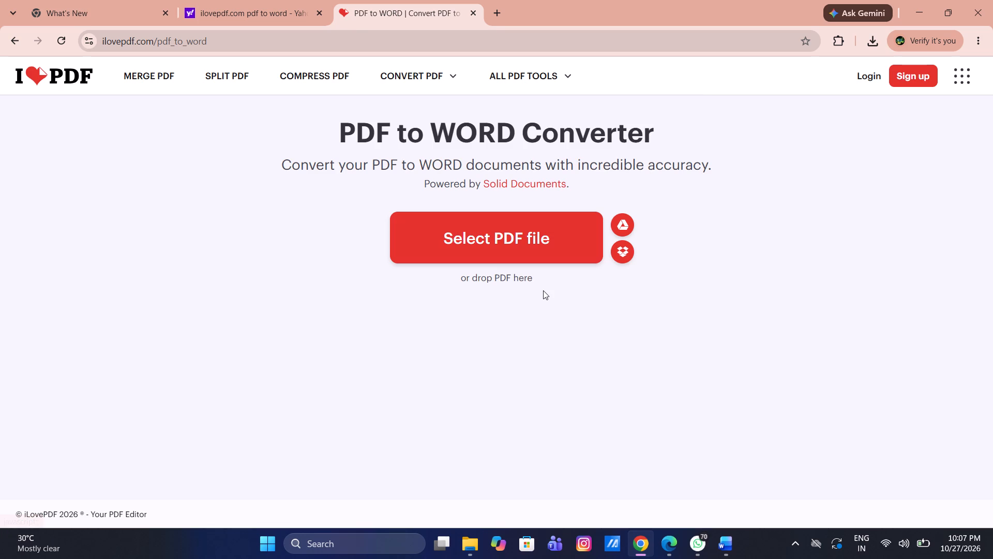
left_click(847, 494)
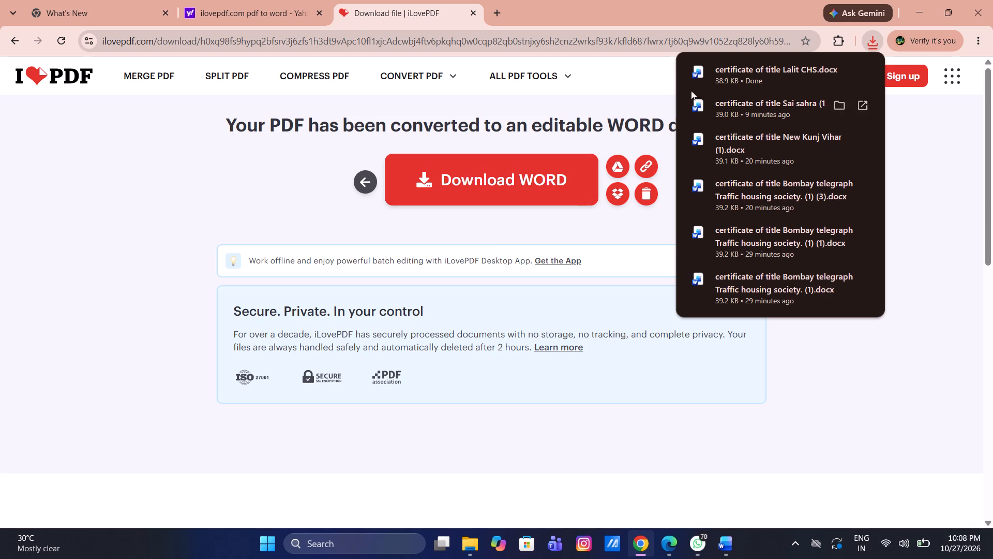
Open the downloaded "certificate of title Lalit CHS.docx" in Word and enable editing.
double_click(778, 64)
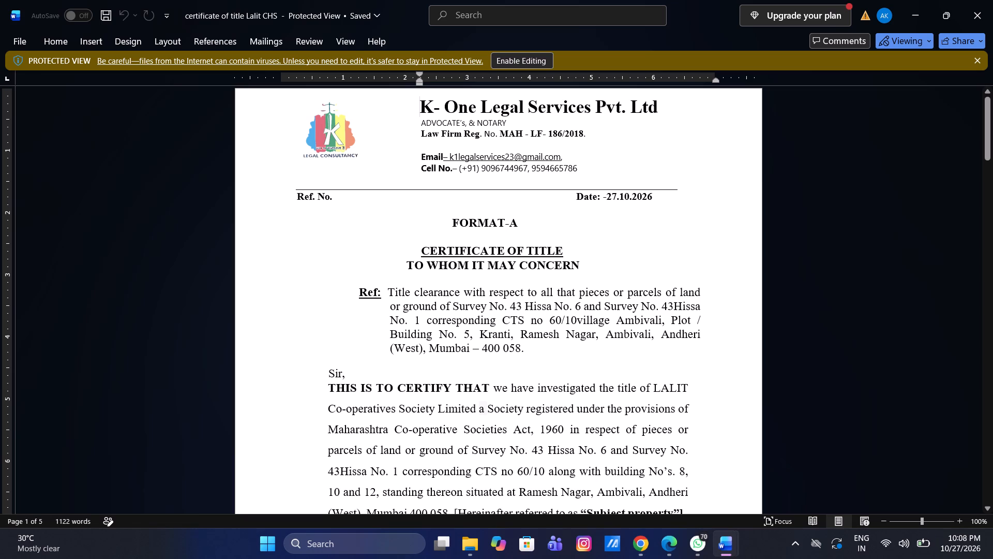
left_click(528, 64)
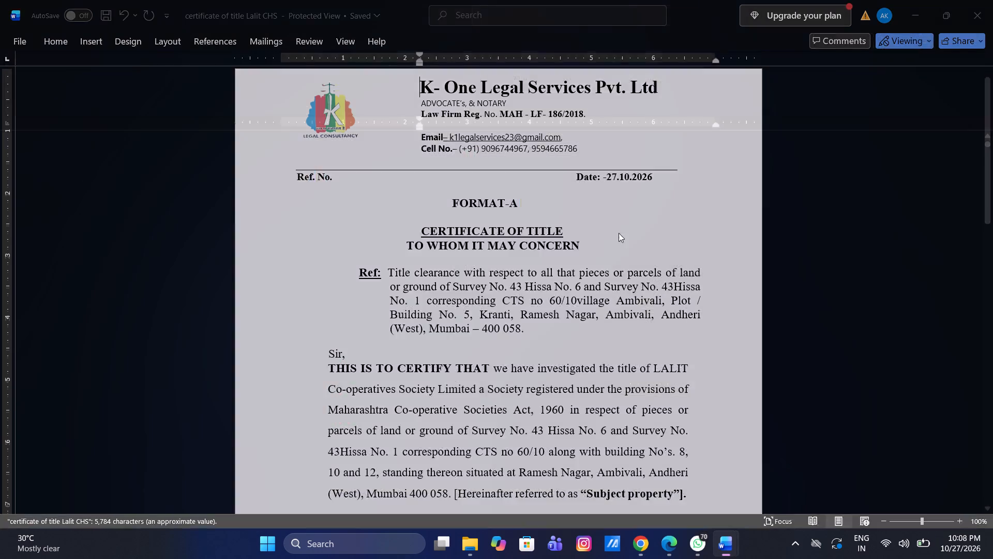
Remove the yellow highlight from "60" before "Flats" in item 6 about the area of the said Land.
scroll(553, 329, "left", 1)
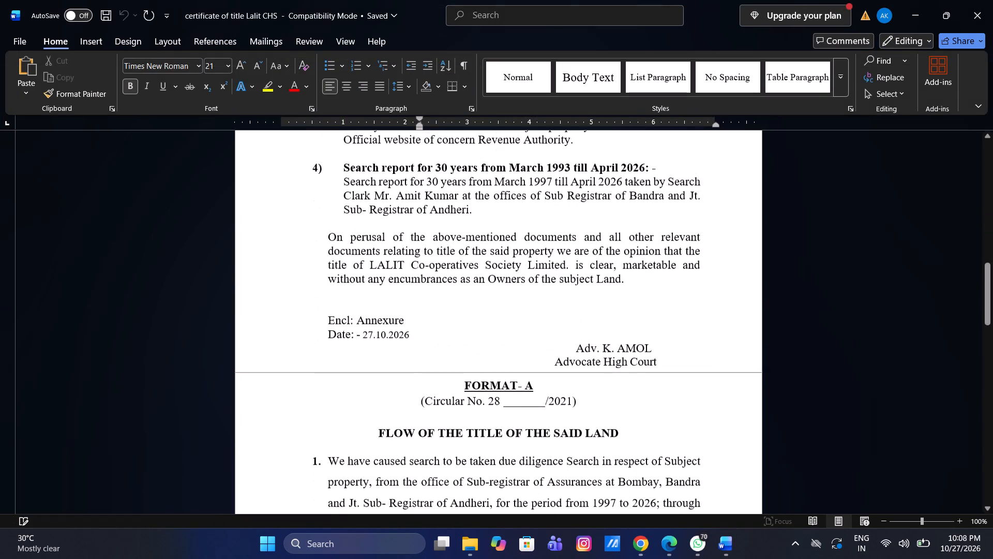
scroll(553, 329, "left", 1)
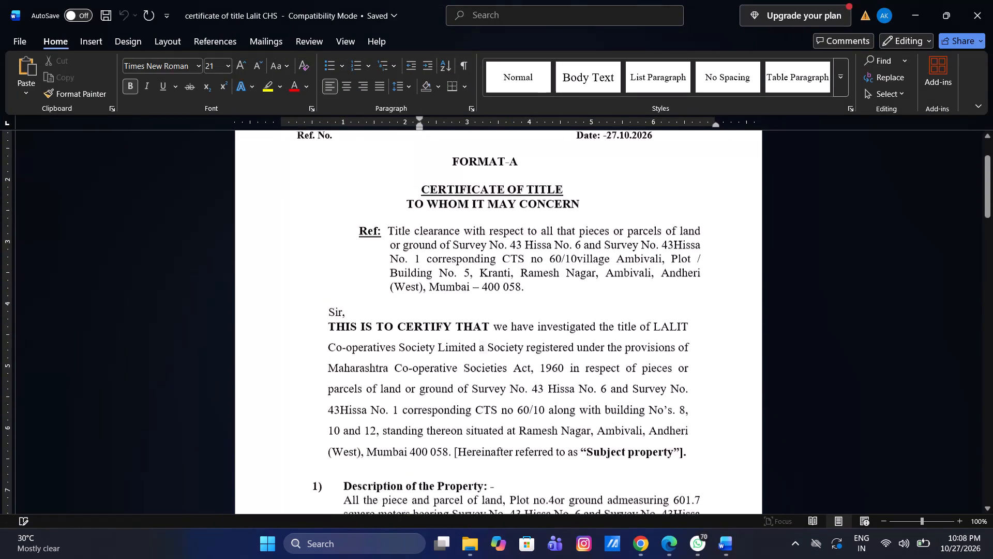
scroll(553, 329, "left", 1)
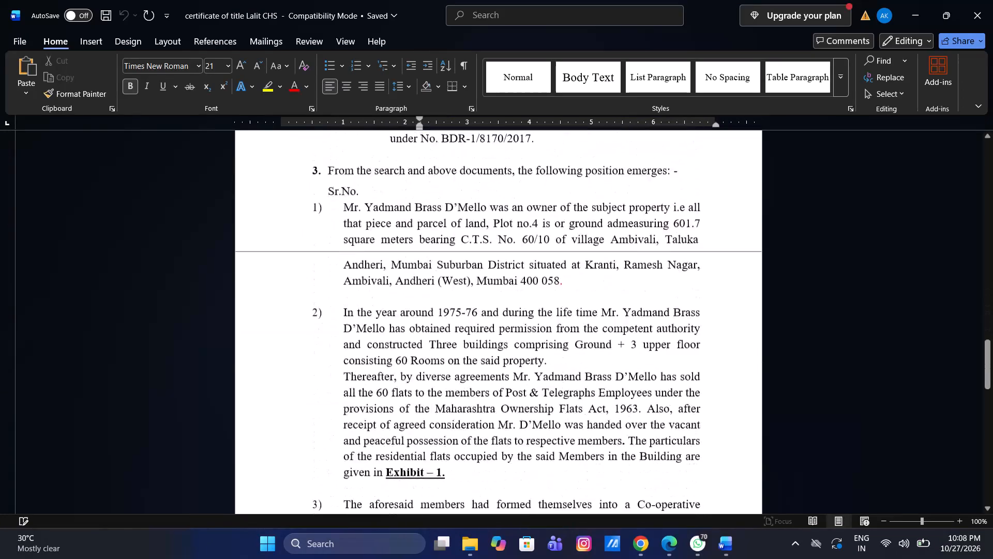
scroll(553, 329, "left", 1)
scroll(553, 329, "down", 2)
scroll(553, 329, "up", 1)
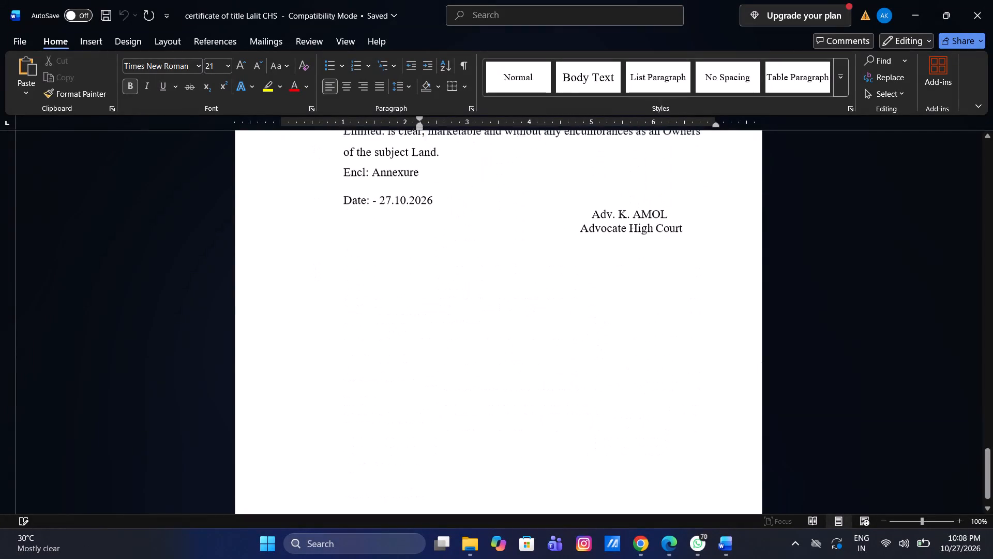
scroll(553, 329, "up", 1)
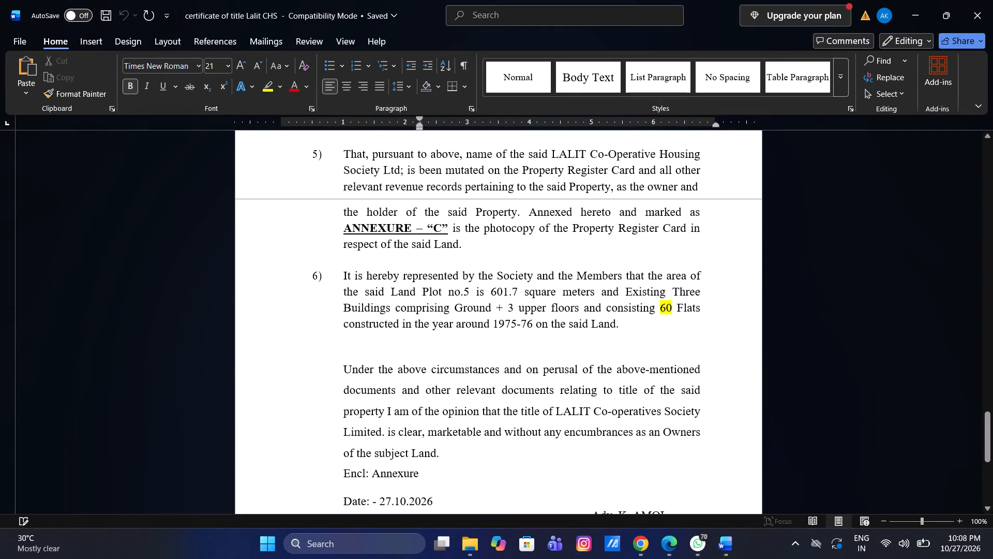
left_click_drag(672, 307, 659, 308)
left_click_drag(659, 308, 660, 308)
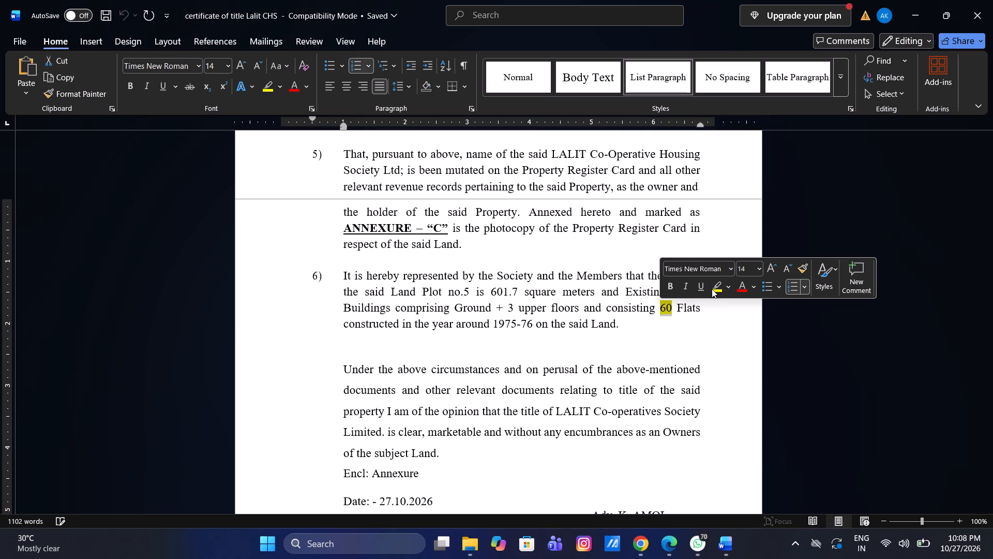
left_click(712, 289)
Remove the yellow highlight from "7545/79 on 3rd February,1978" in item 3 about the society's registration.
scroll(569, 250, "up", 1)
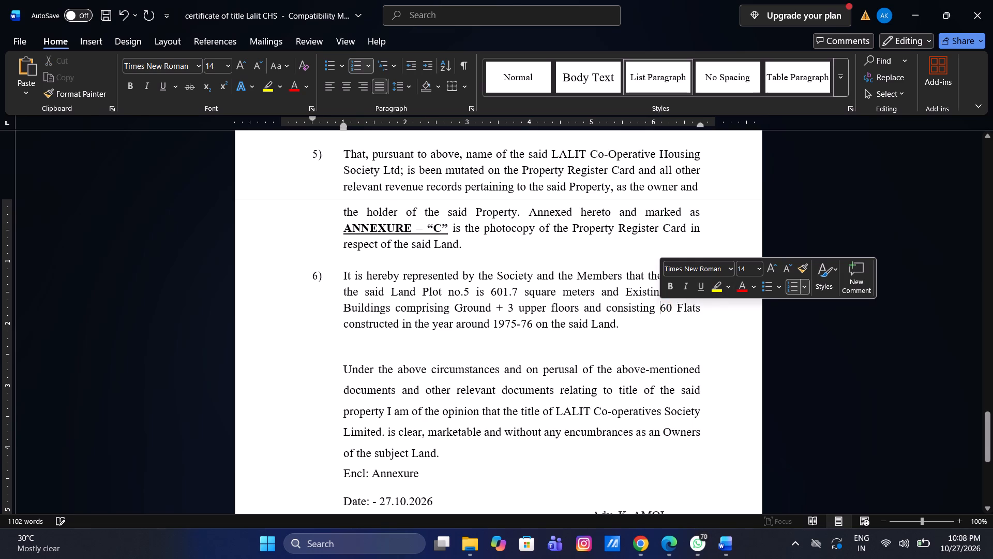
scroll(569, 250, "up", 1)
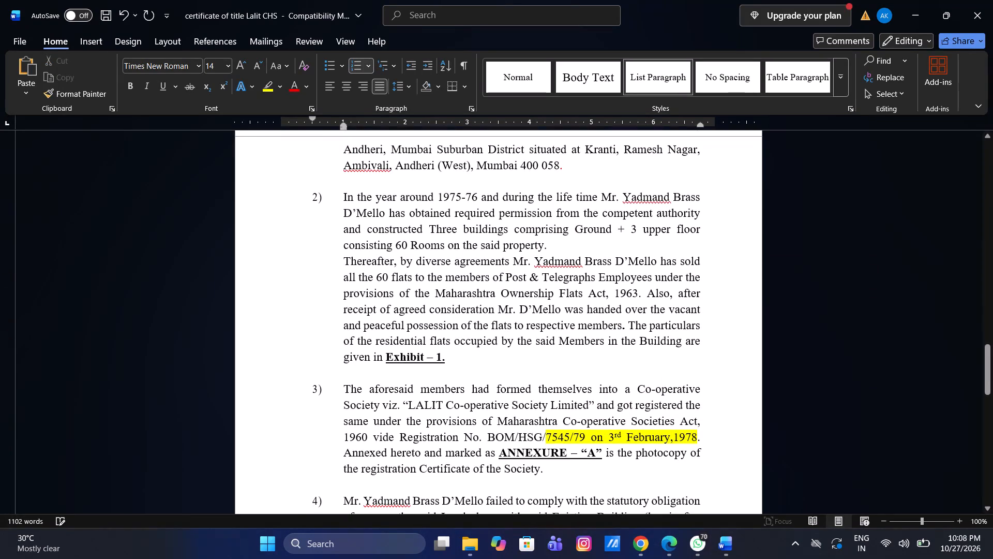
left_click_drag(547, 434, 684, 429)
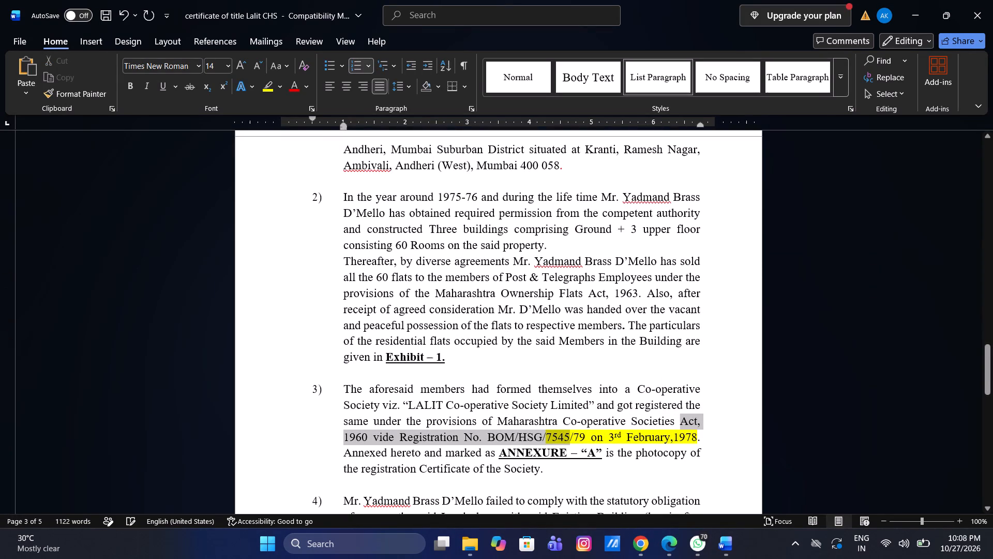
left_click_drag(684, 429, 693, 437)
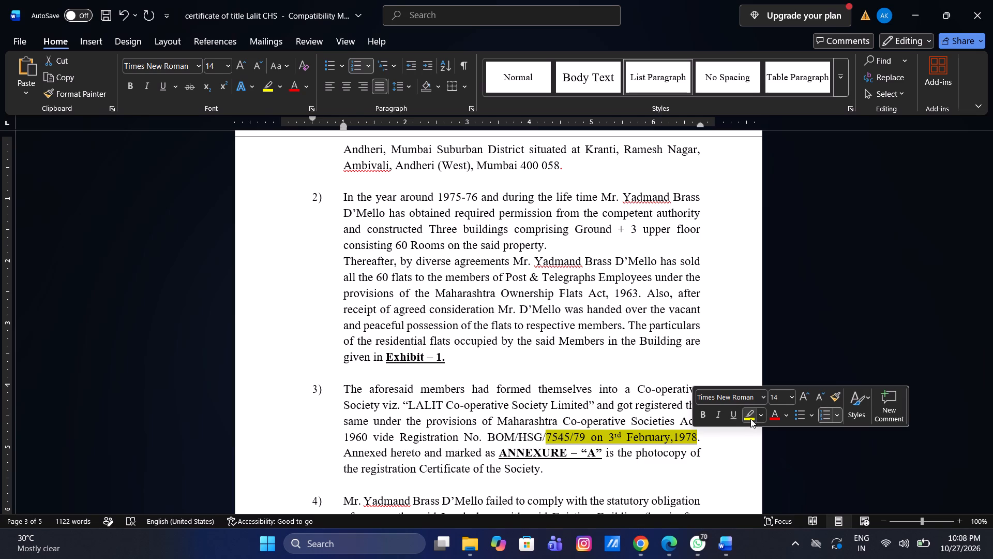
left_click(750, 417)
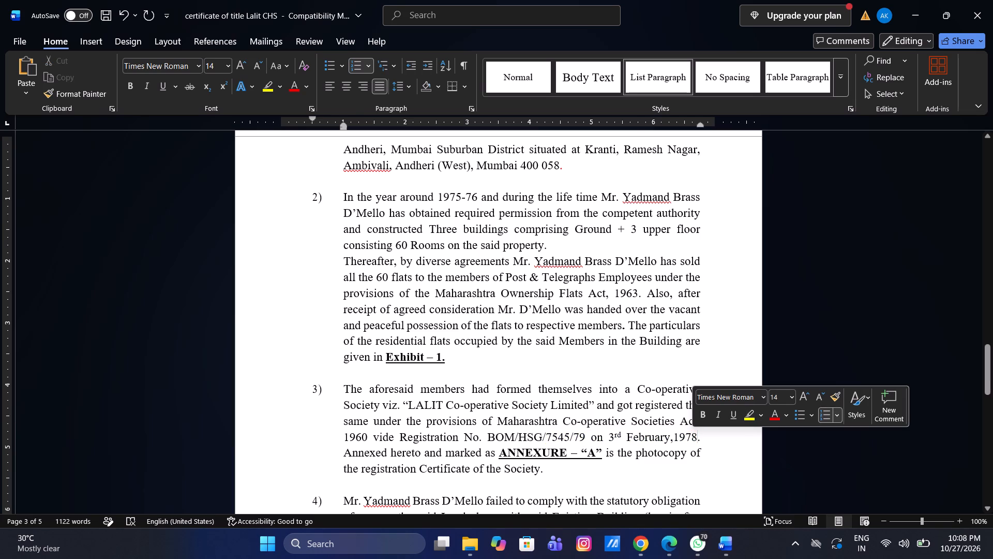
scroll(585, 306, "up", 1)
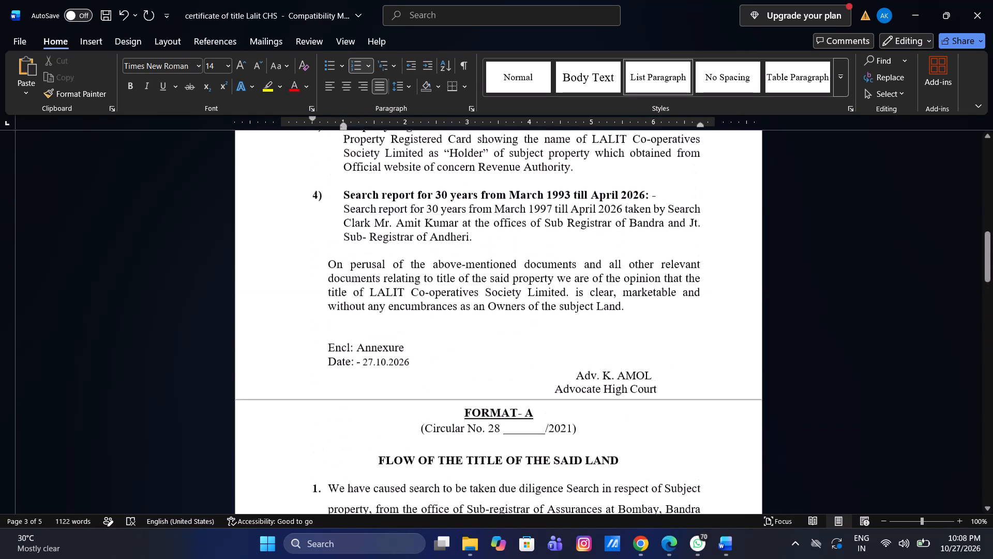
scroll(585, 306, "up", 1)
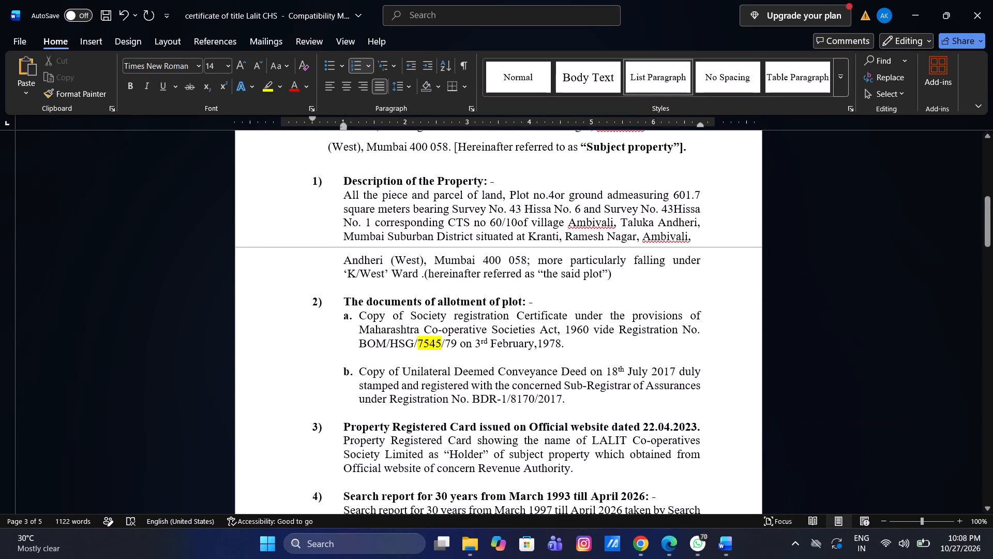
left_click_drag(416, 344, 439, 342)
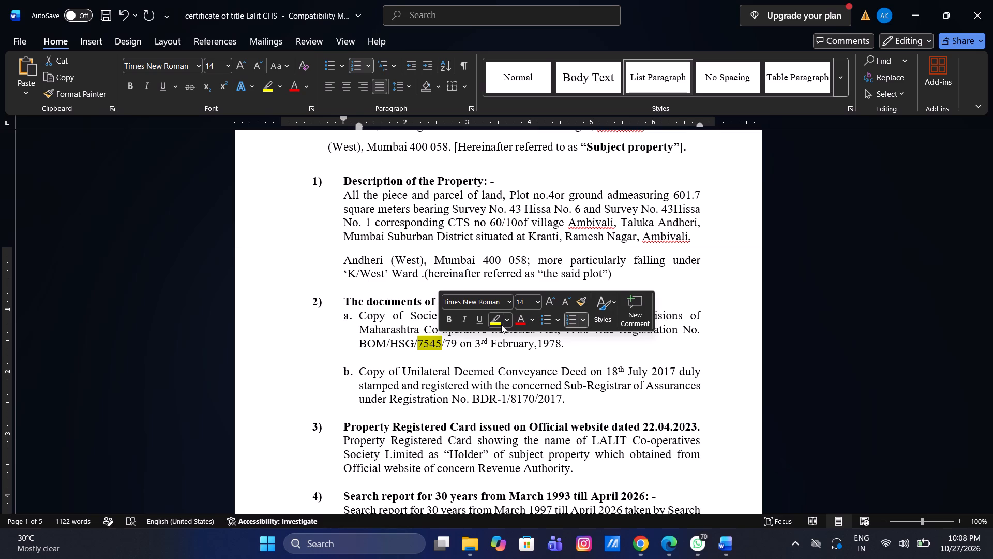
left_click(499, 321)
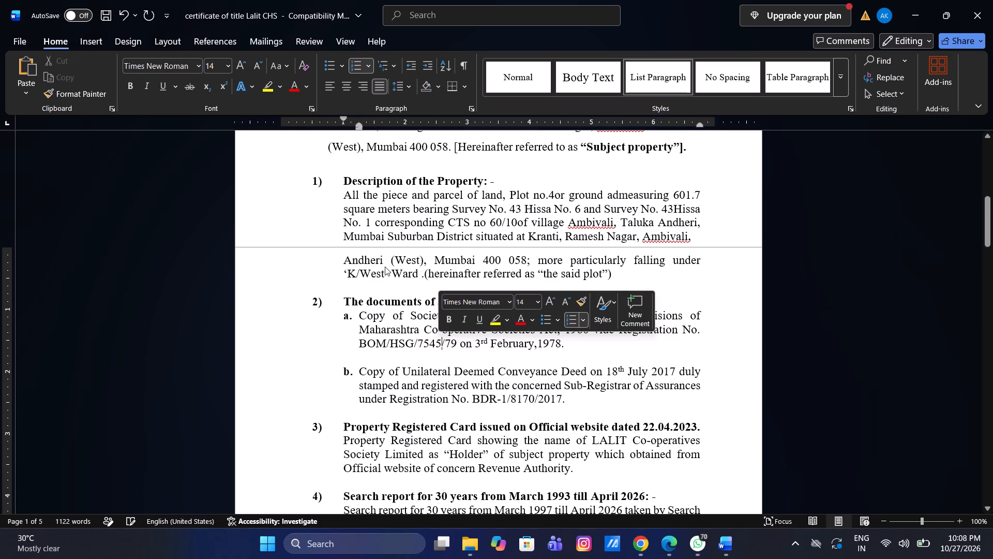
left_click(384, 267)
Save the Lalit CHS certificate as a PDF on the Desktop, keeping the name "certificate of title Lalit CHS".
scroll(384, 267, "up", 2)
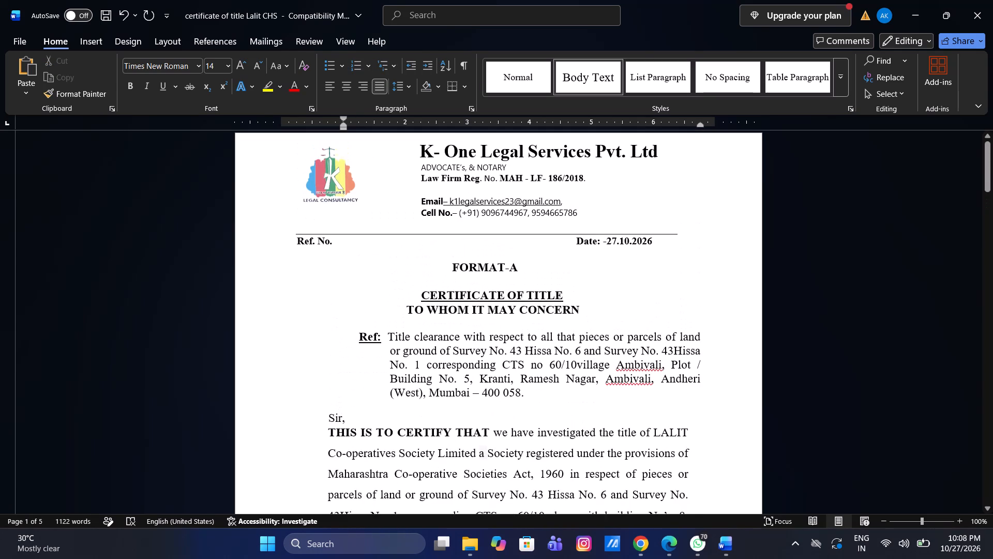
scroll(384, 267, "up", 1)
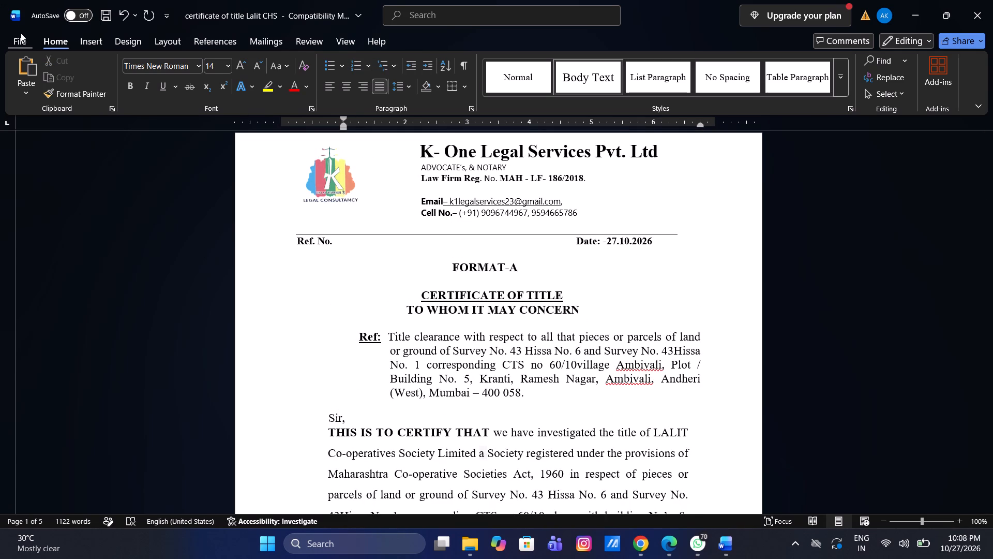
left_click(21, 36)
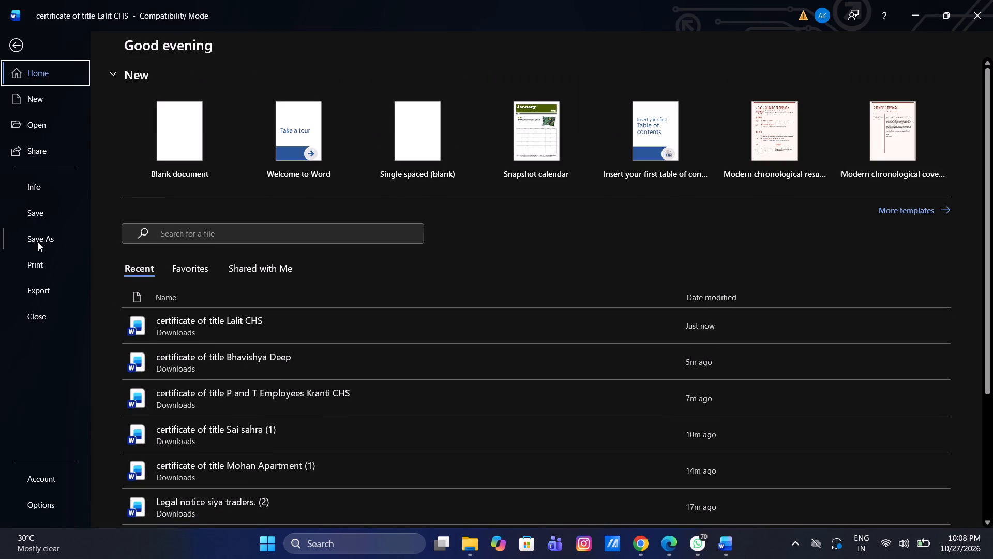
left_click(38, 242)
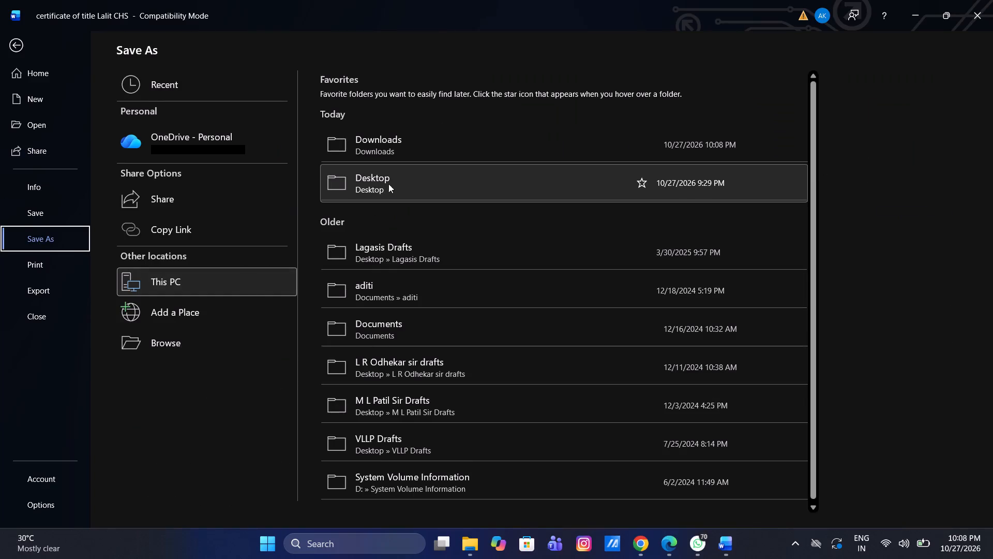
left_click(386, 179)
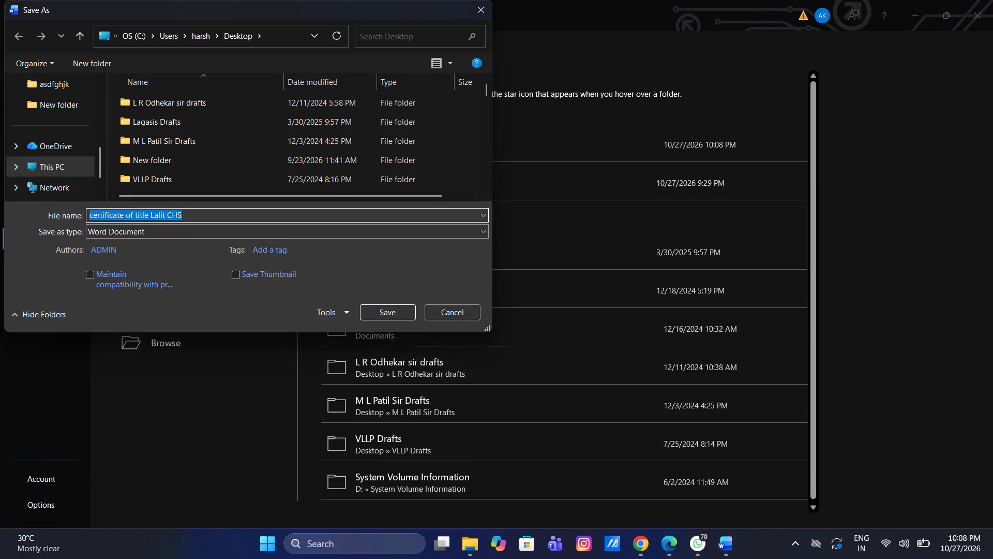
left_click(223, 237)
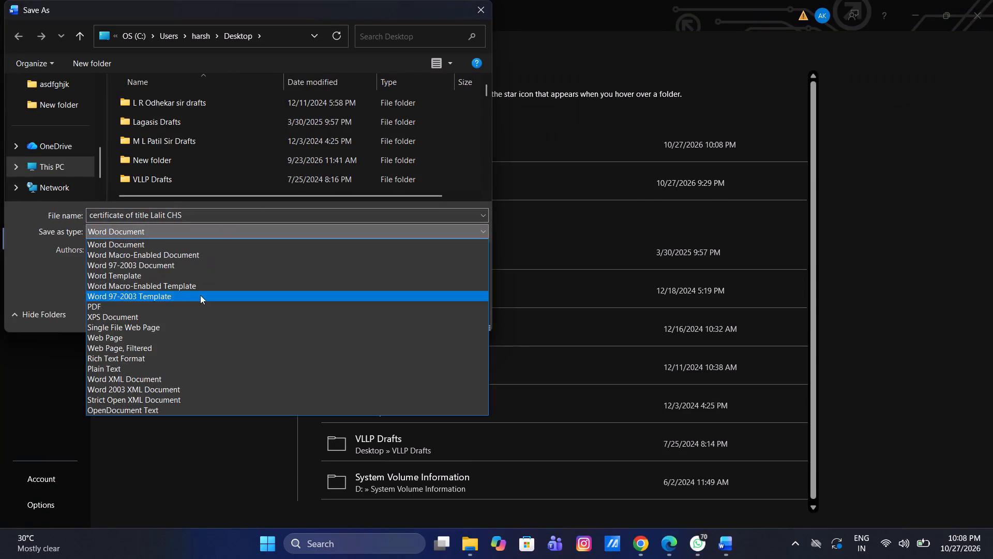
left_click(198, 305)
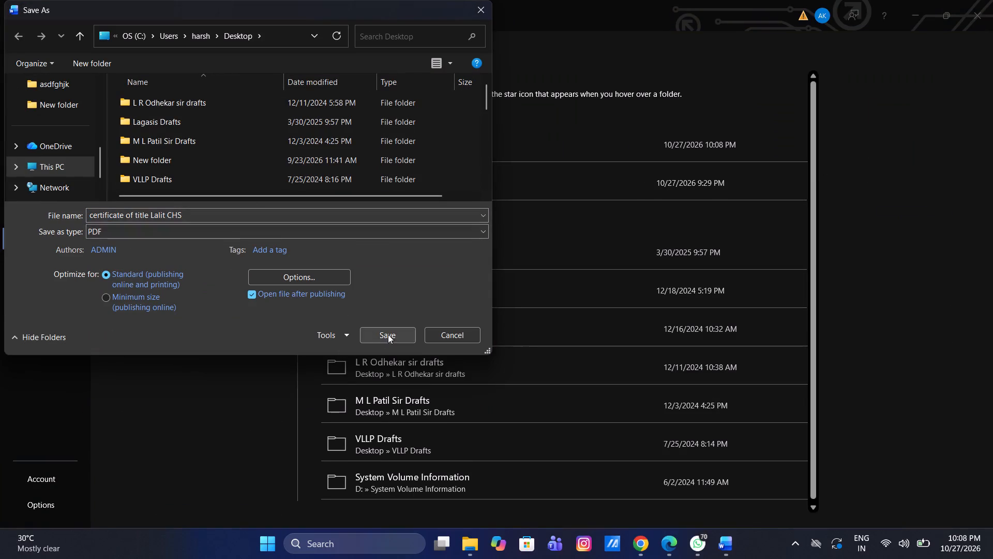
left_click(388, 333)
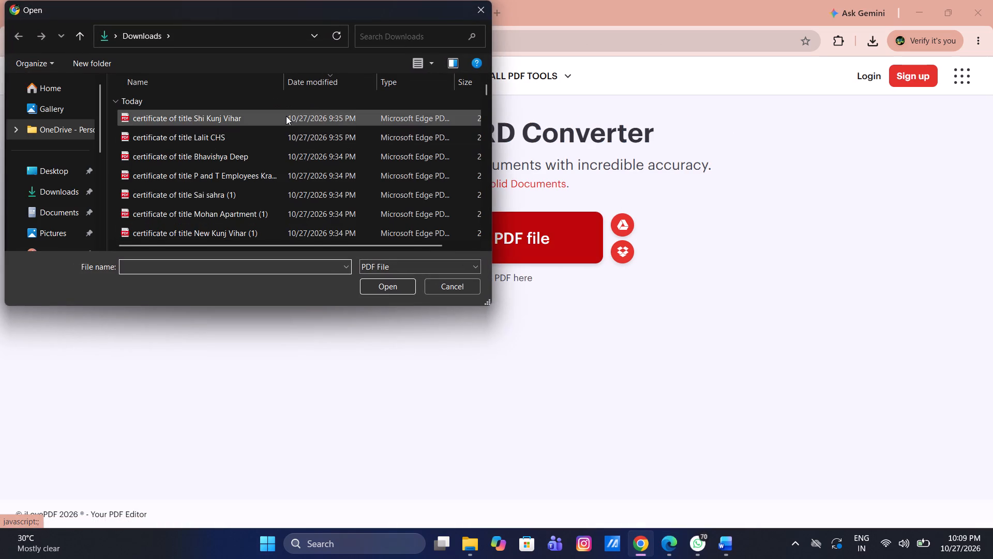
double_click(285, 124)
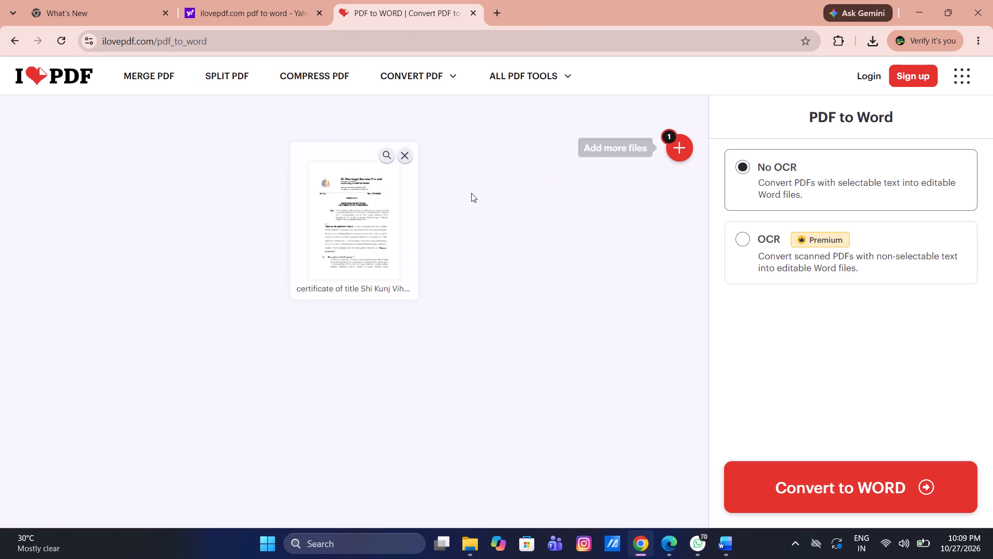
left_click(790, 488)
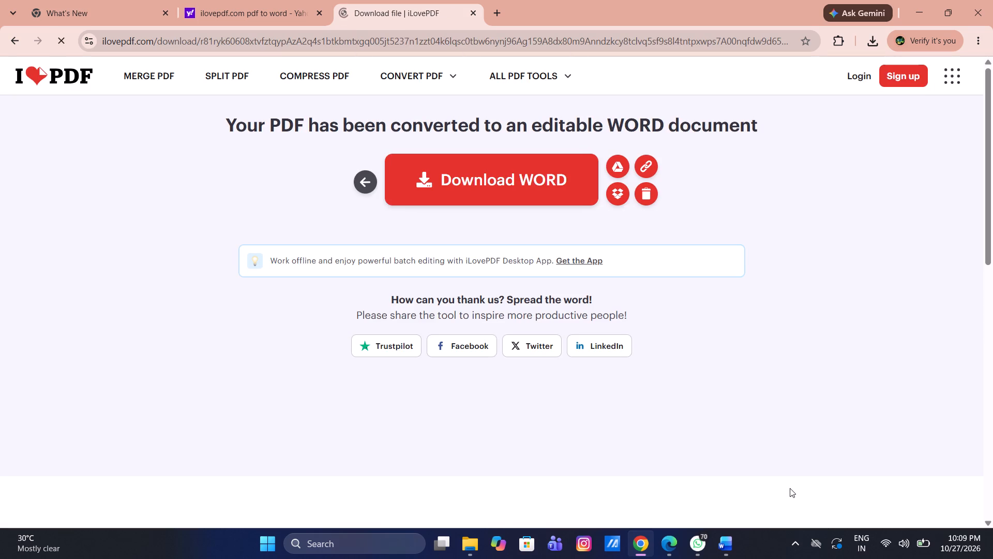
left_click(440, 182)
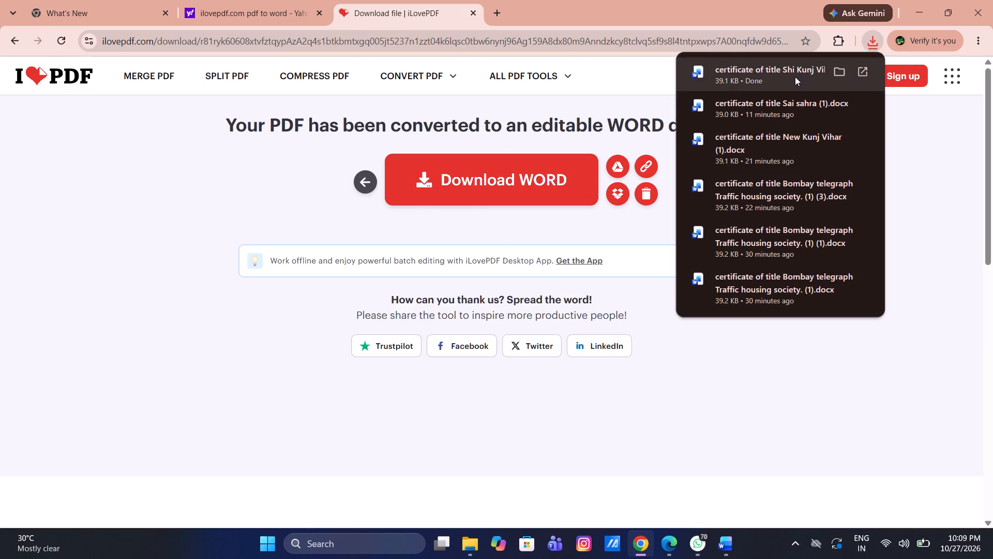
Open the downloaded "certificate of title Shi Kunj Vihar" document in Word, check its pages for highlighted text, and enable editing.
double_click(795, 77)
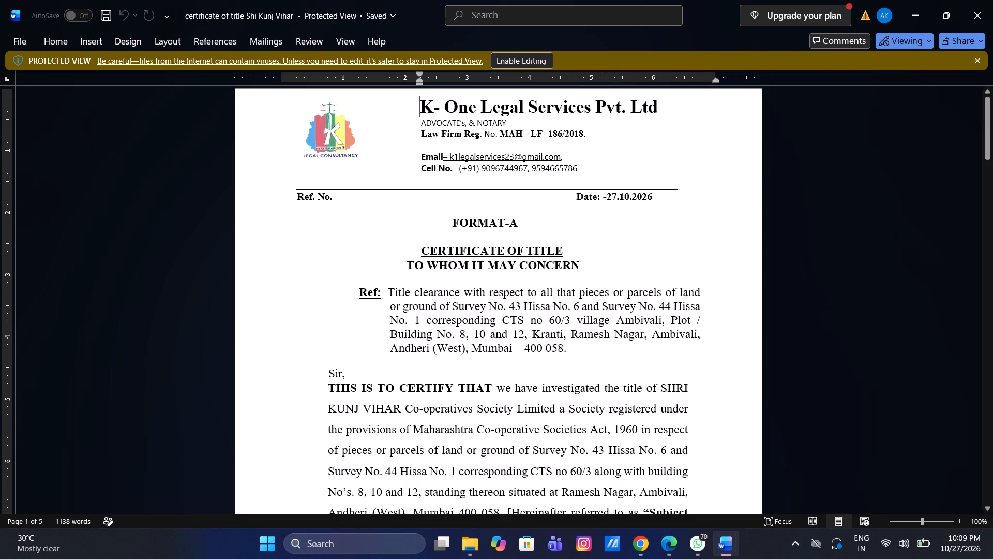
scroll(592, 453, "down", 1)
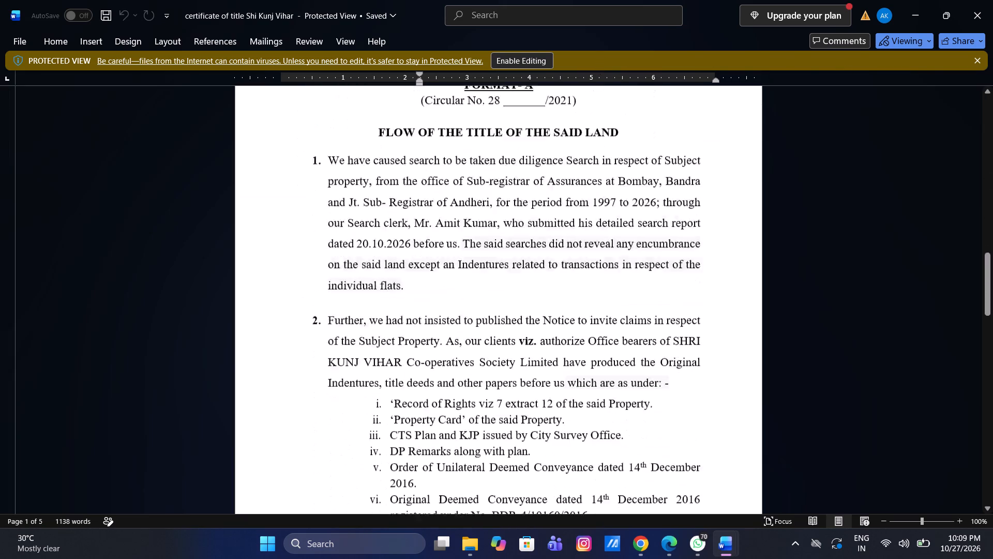
scroll(592, 453, "down", 2)
scroll(592, 453, "up", 1)
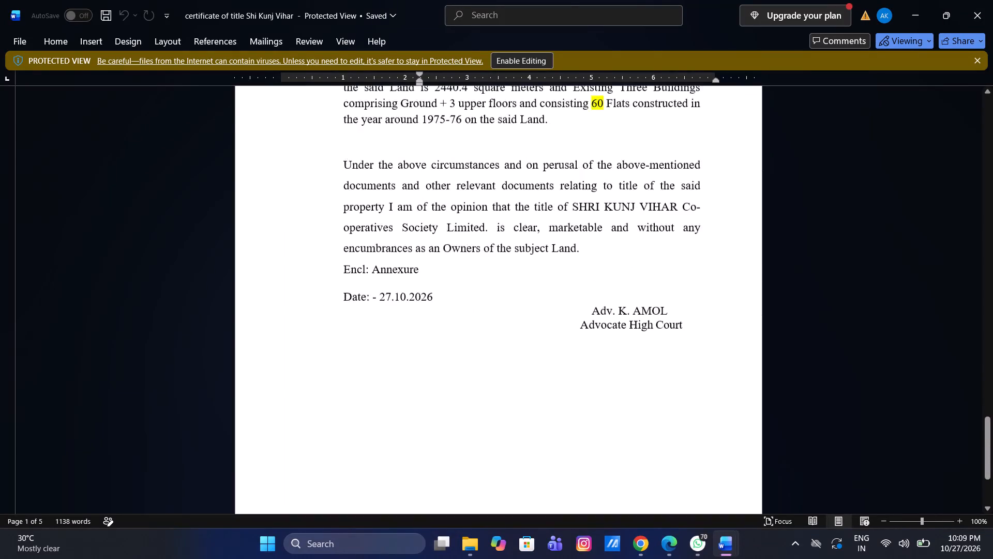
scroll(592, 453, "up", 1)
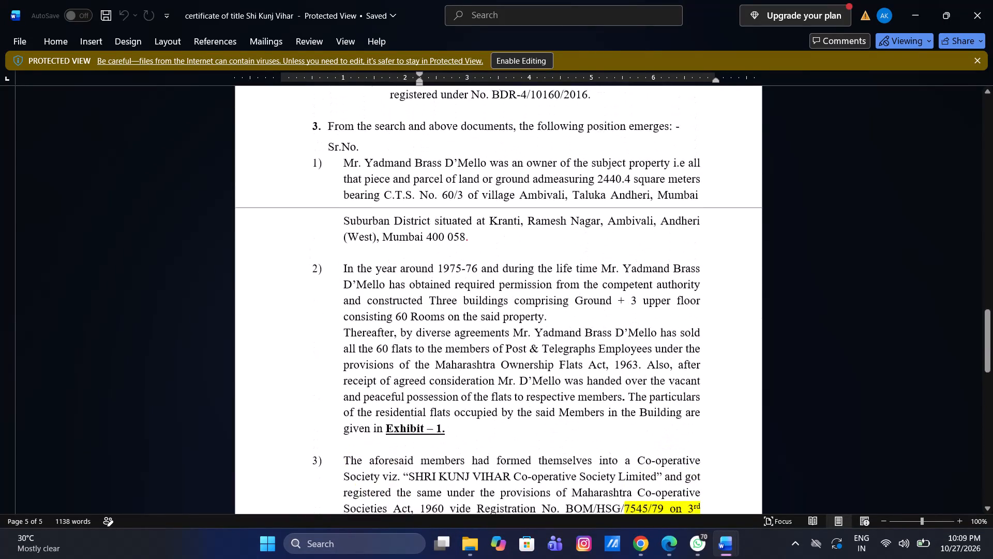
scroll(592, 453, "up", 1)
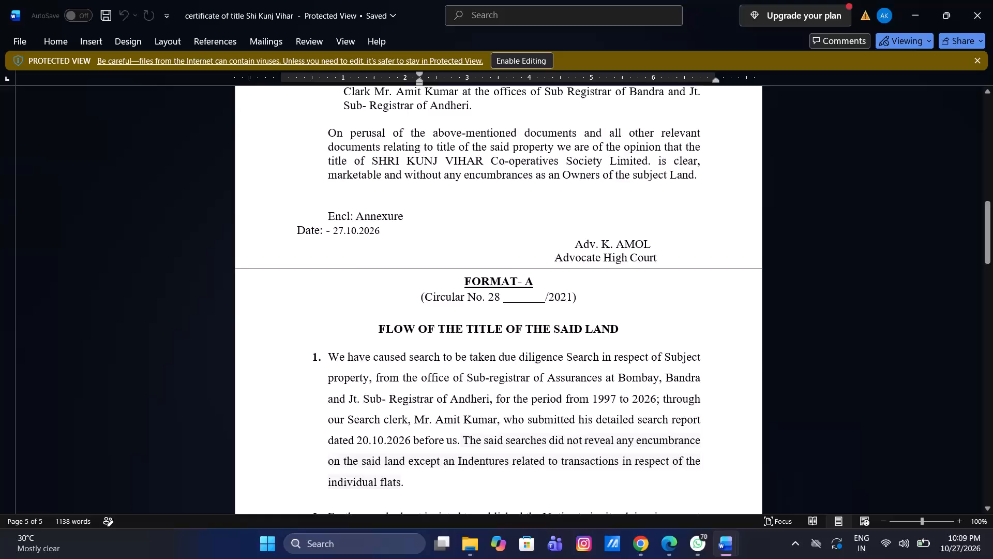
scroll(592, 453, "up", 3)
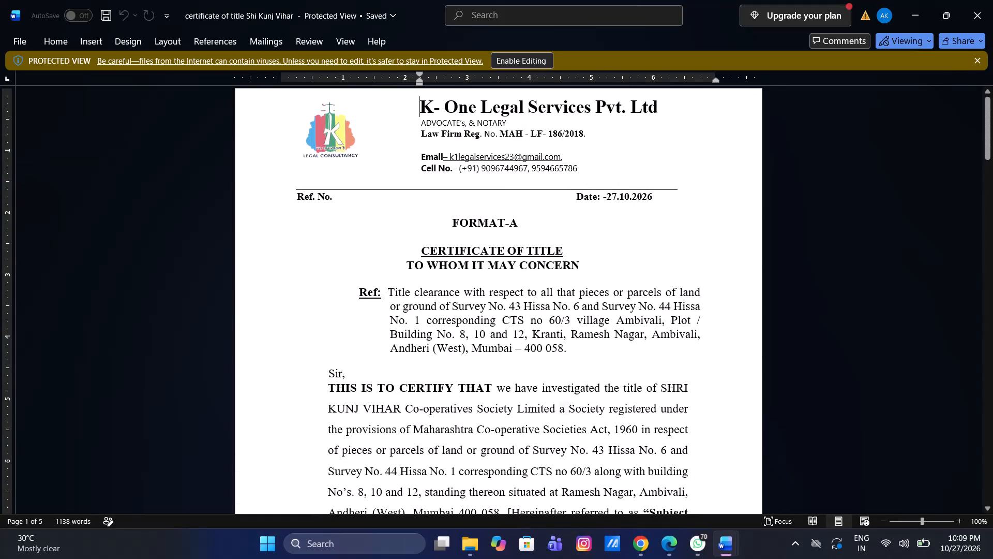
left_click(524, 61)
scroll(521, 307, "down", 1)
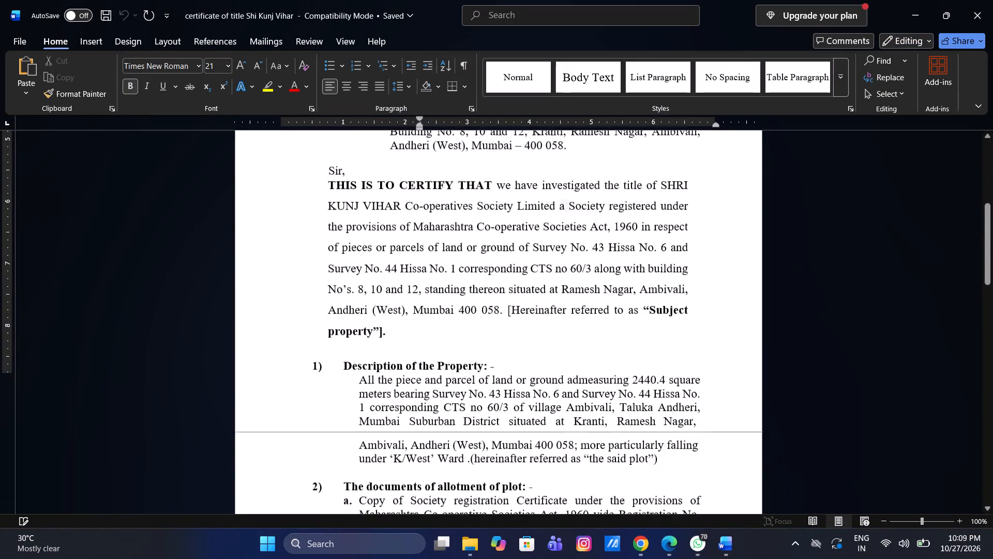
scroll(521, 307, "down", 2)
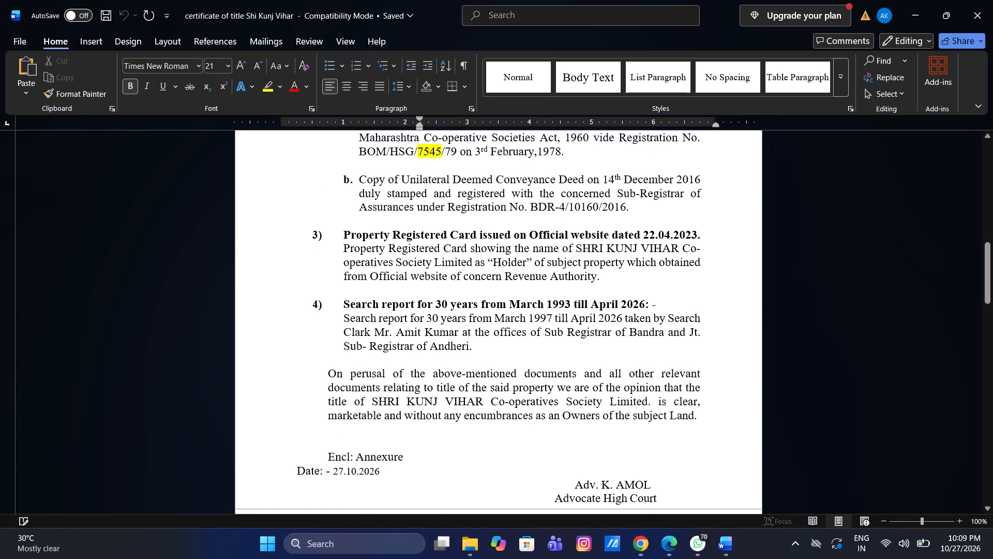
left_click_drag(417, 152, 440, 153)
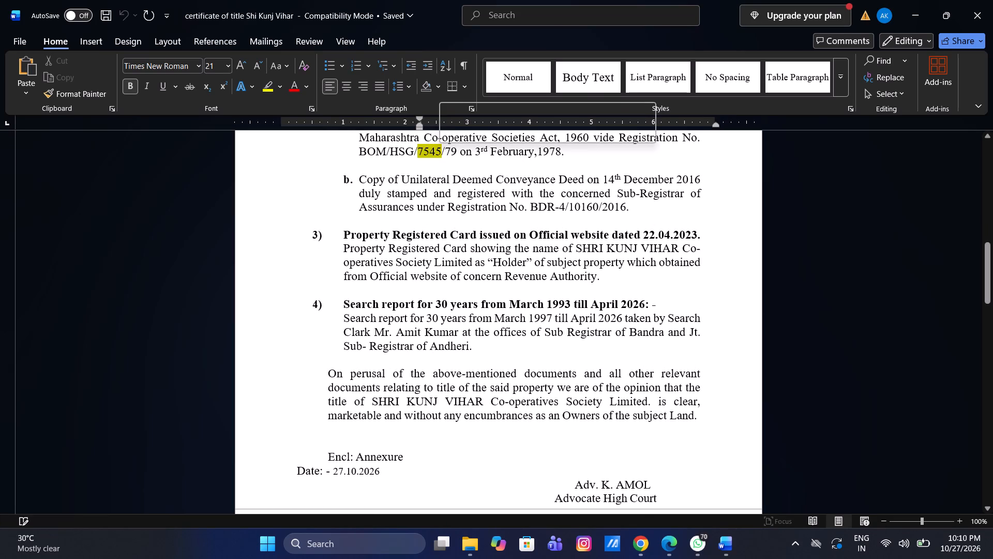
left_click(496, 136)
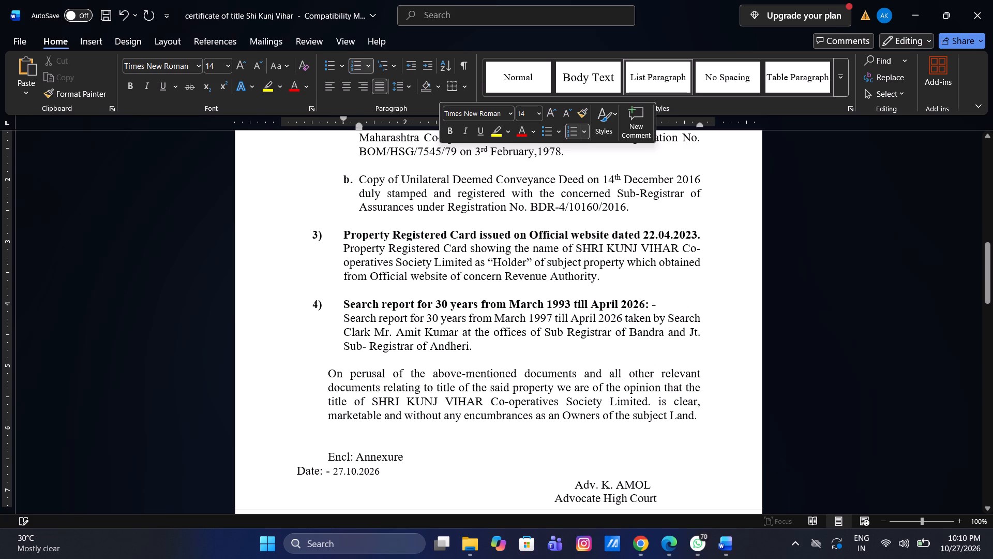
Remove the yellow highlight from "7545/79 on 3rd February,1978" in paragraph 3) on the society's registration, in the flow of title.
scroll(538, 365, "down", 1)
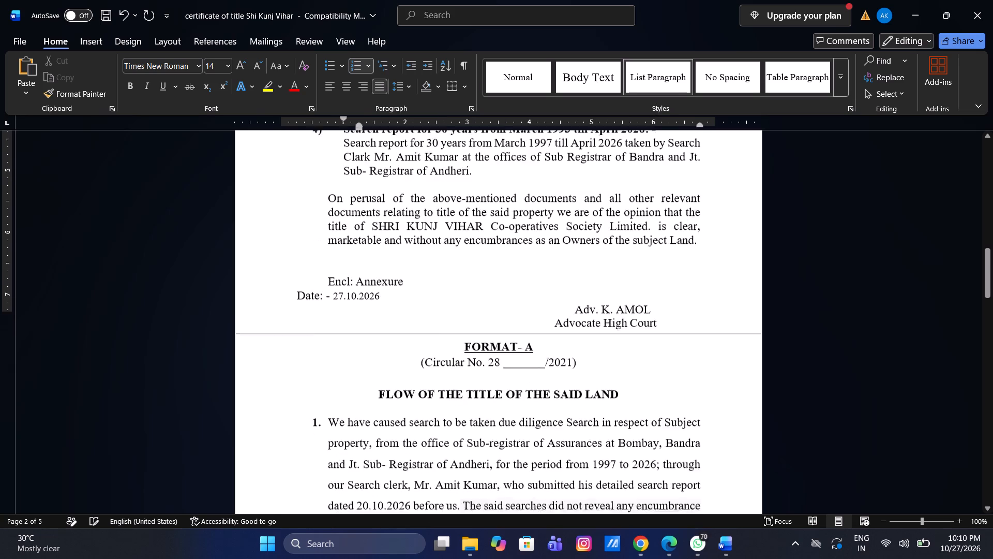
scroll(538, 365, "down", 1)
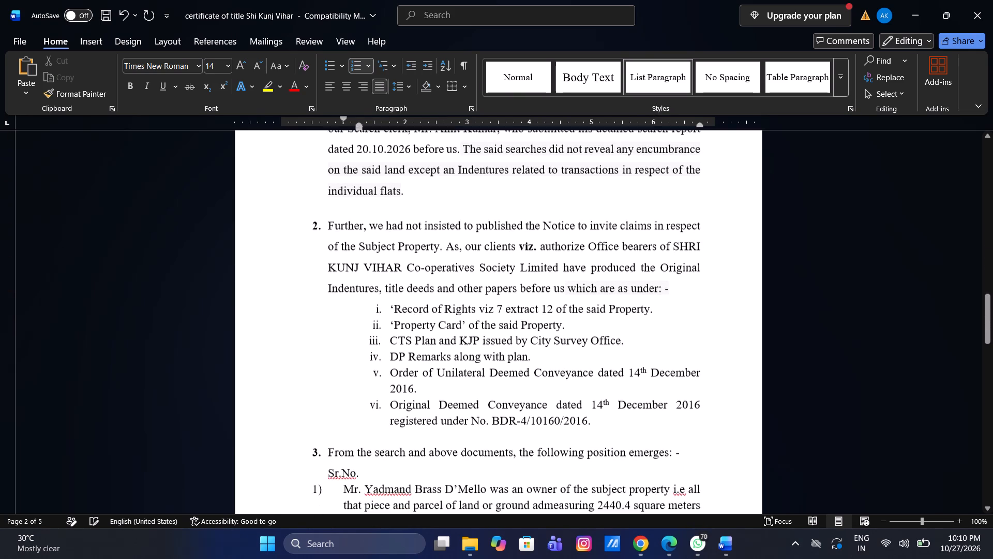
scroll(538, 365, "down", 1)
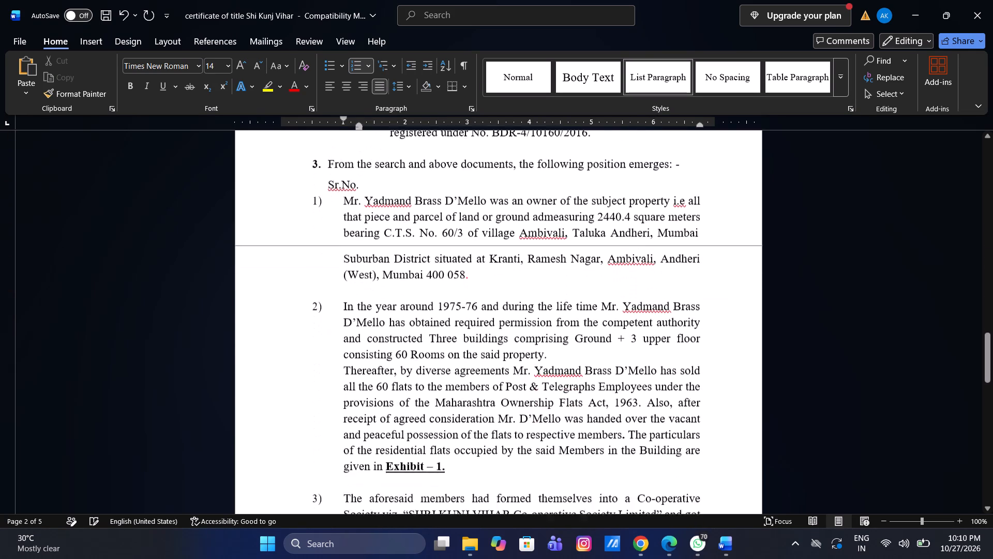
scroll(538, 365, "down", 1)
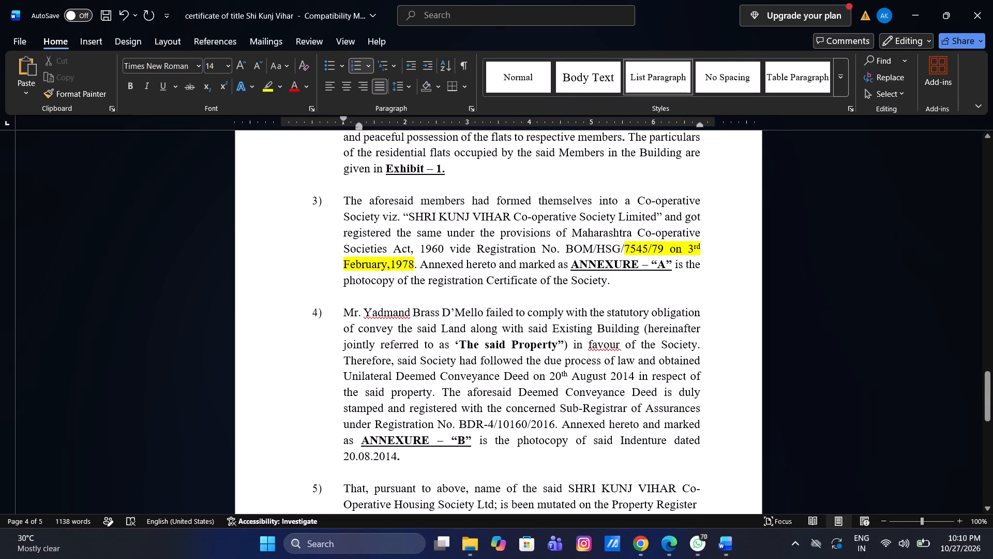
left_click_drag(625, 242, 498, 264)
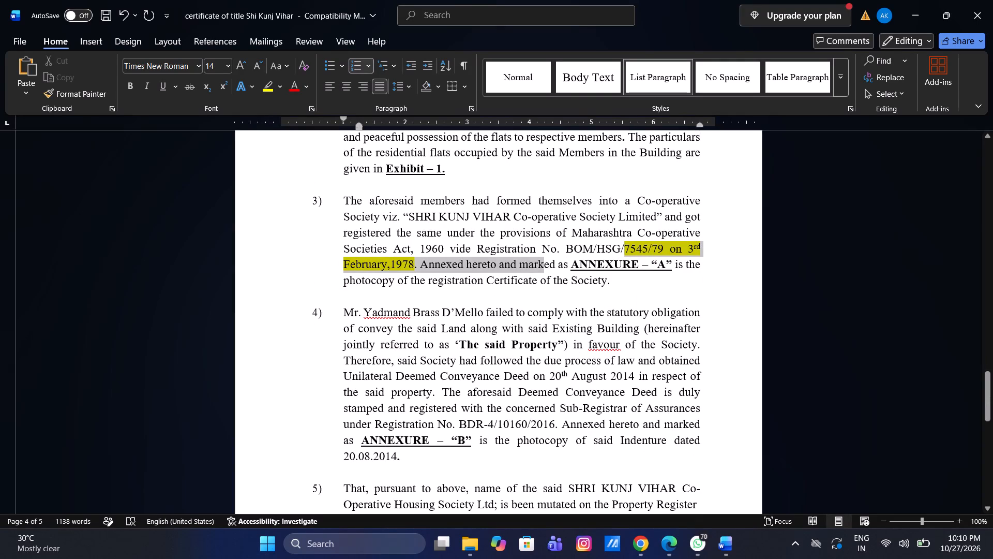
left_click_drag(498, 264, 416, 266)
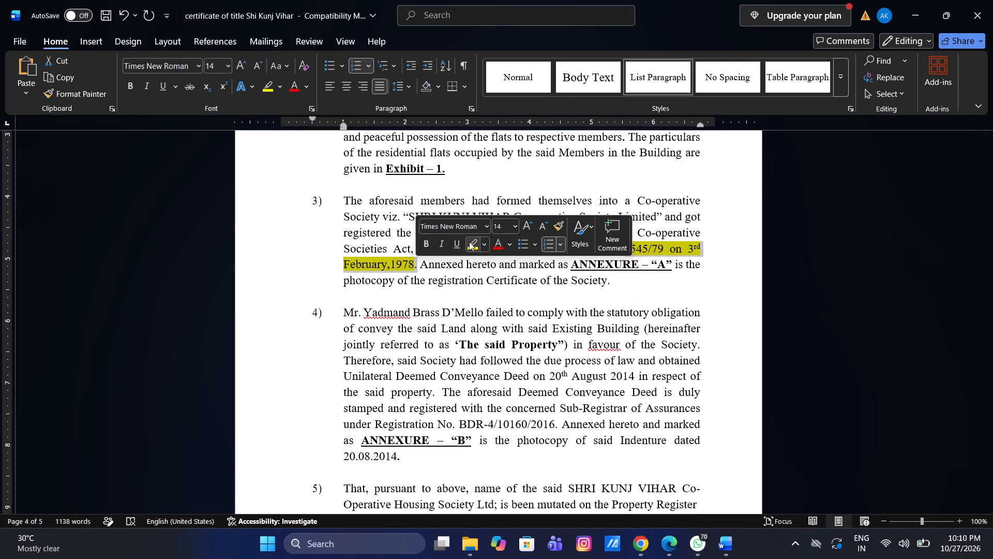
left_click(470, 247)
left_click(470, 247)
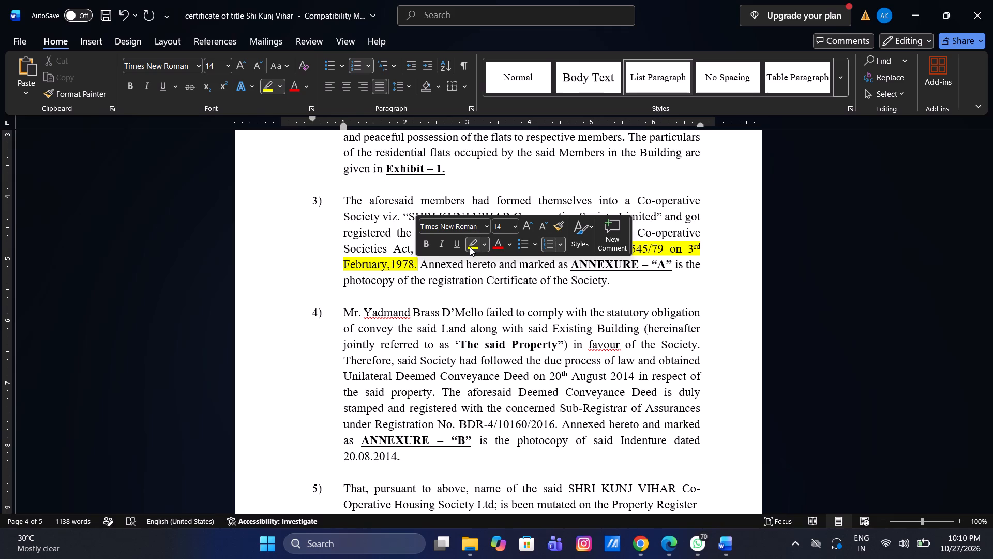
left_click(470, 247)
left_click(573, 313)
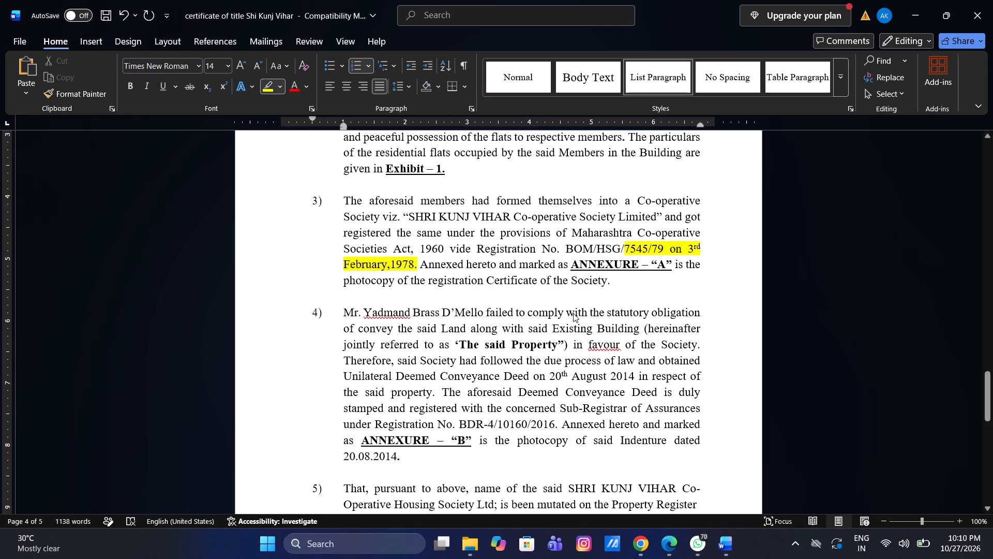
left_click_drag(623, 245, 416, 264)
left_click(473, 244)
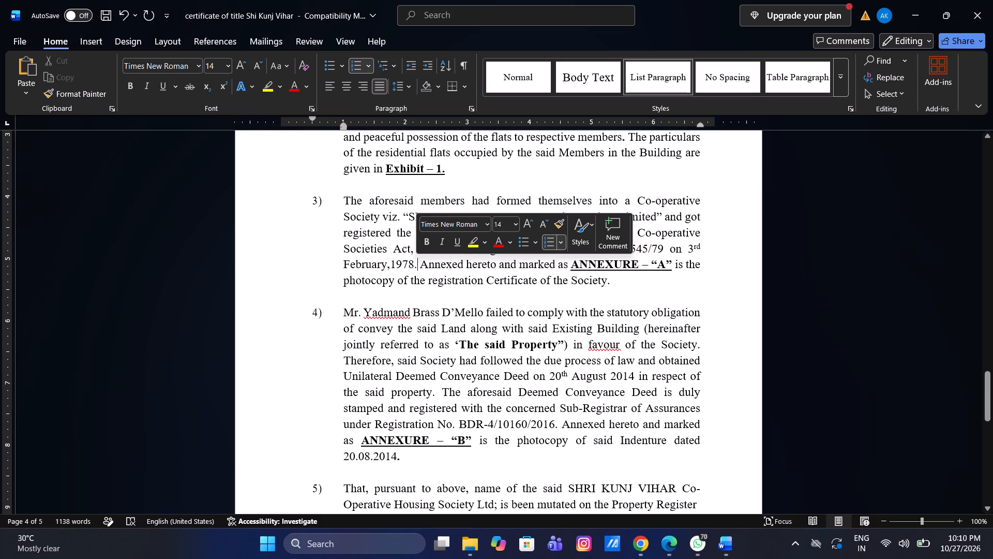
Remove the yellow highlight from the flat count "60" in paragraph 6) on the area of the said Land.
scroll(406, 283, "down", 1)
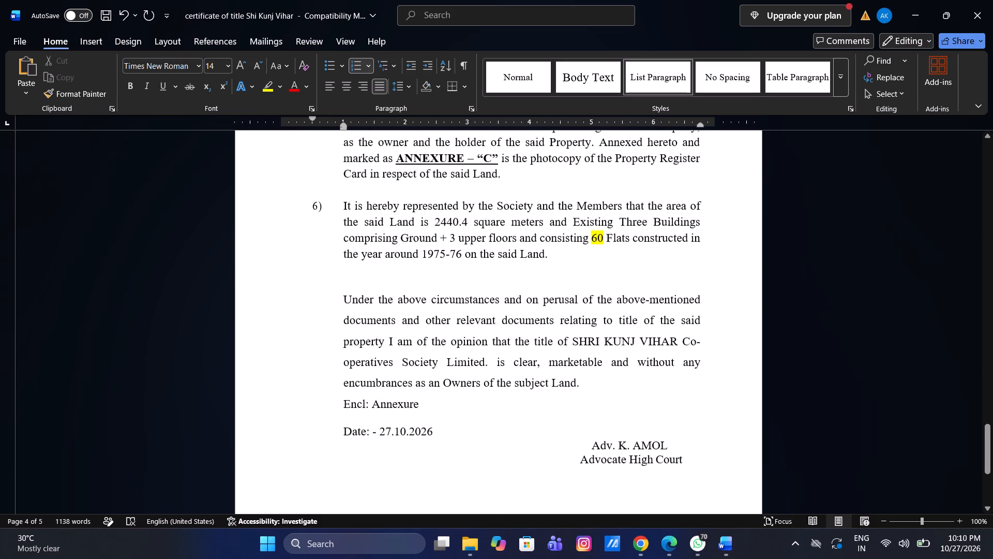
left_click_drag(604, 239, 593, 240)
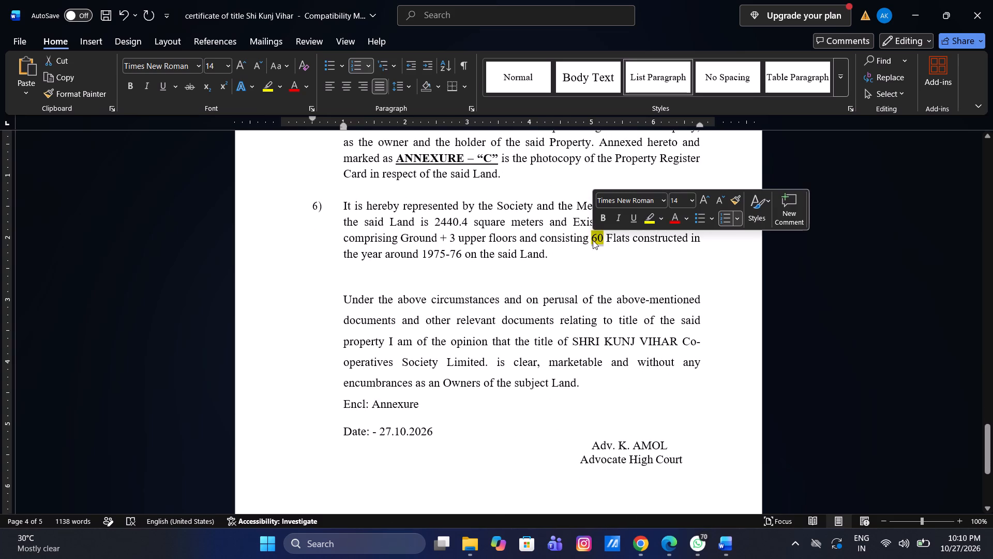
left_click(648, 219)
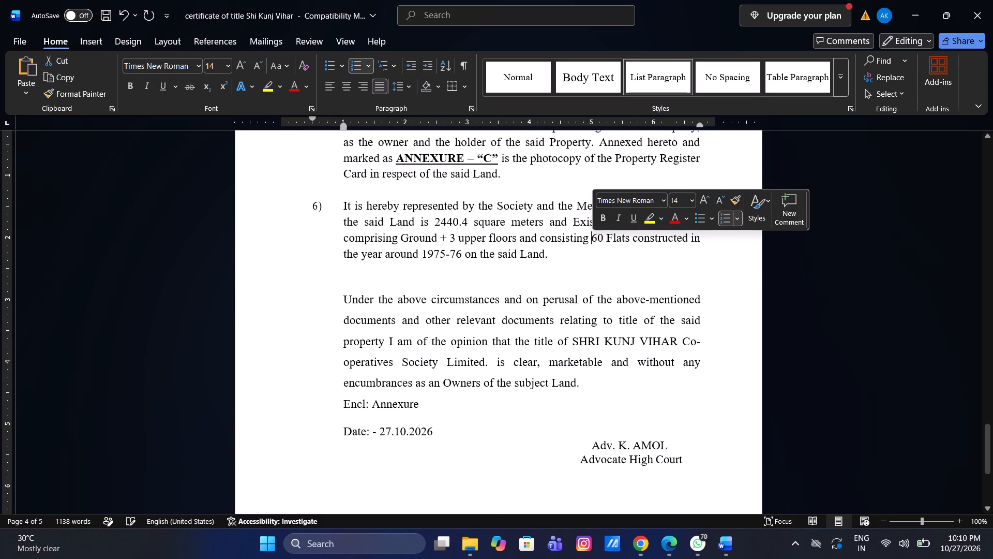
Save the Shi Kunj Vihar certificate as a PDF on the Desktop, keeping the name "certificate of title Shi Kunj Vihar".
scroll(571, 304, "down", 3)
scroll(571, 304, "up", 3)
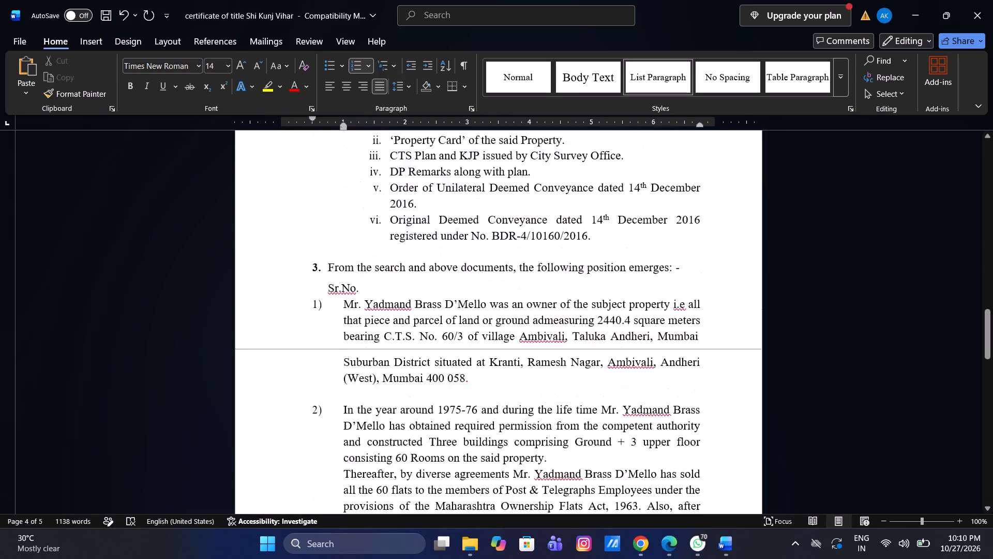
scroll(571, 304, "up", 4)
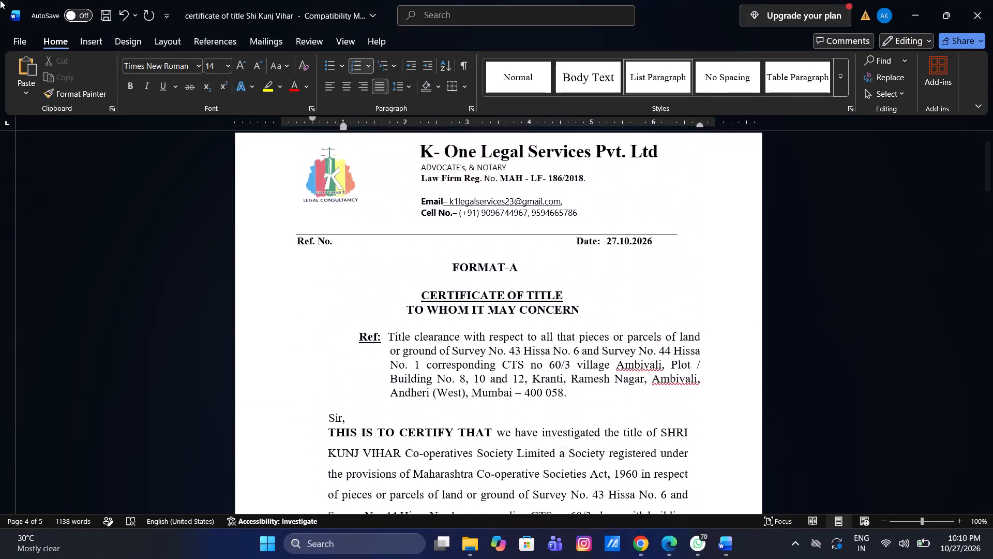
left_click(25, 40)
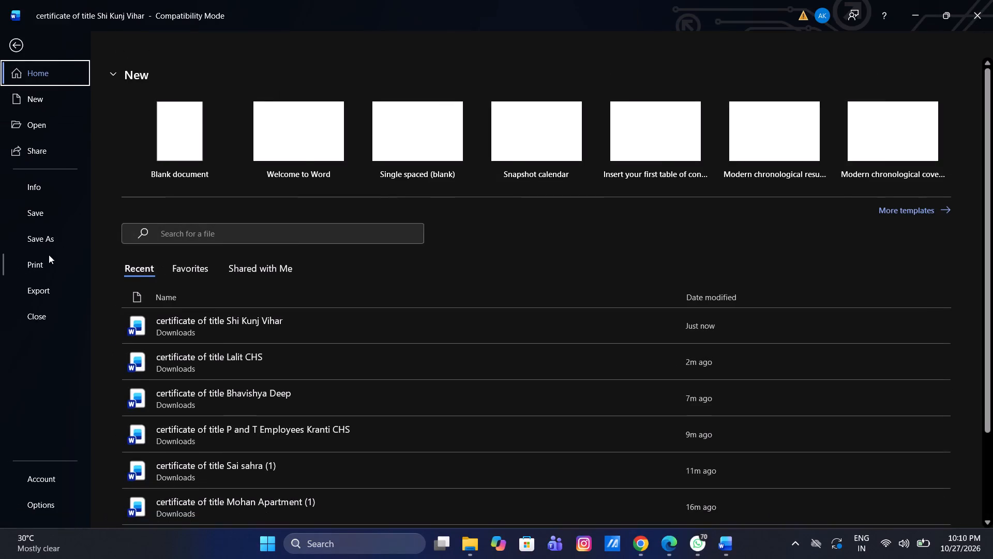
left_click(50, 241)
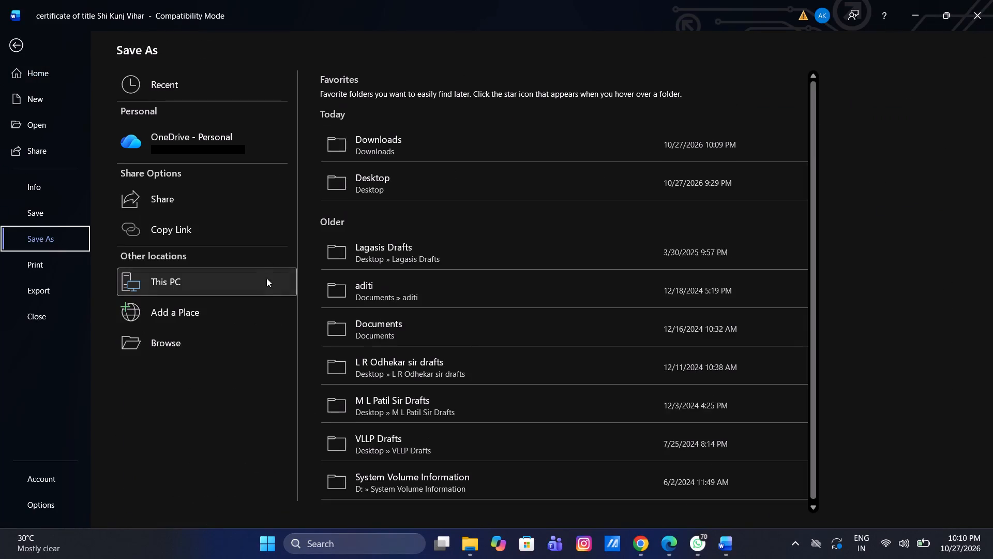
left_click(400, 184)
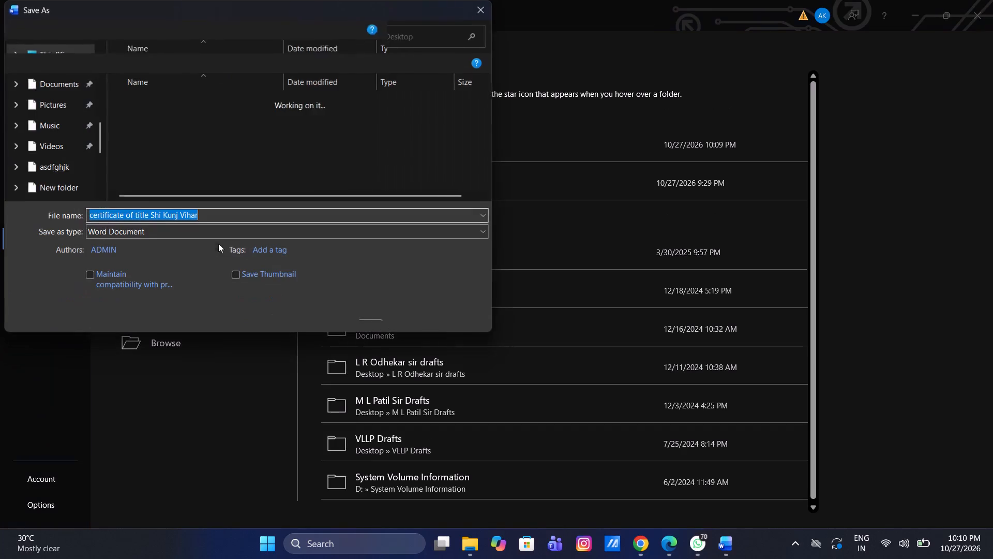
left_click(193, 225)
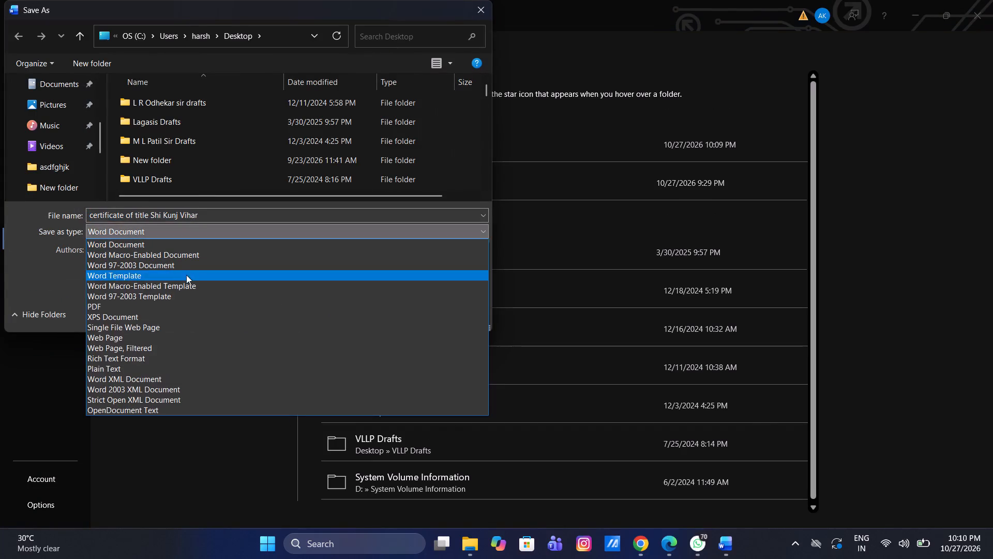
left_click(184, 304)
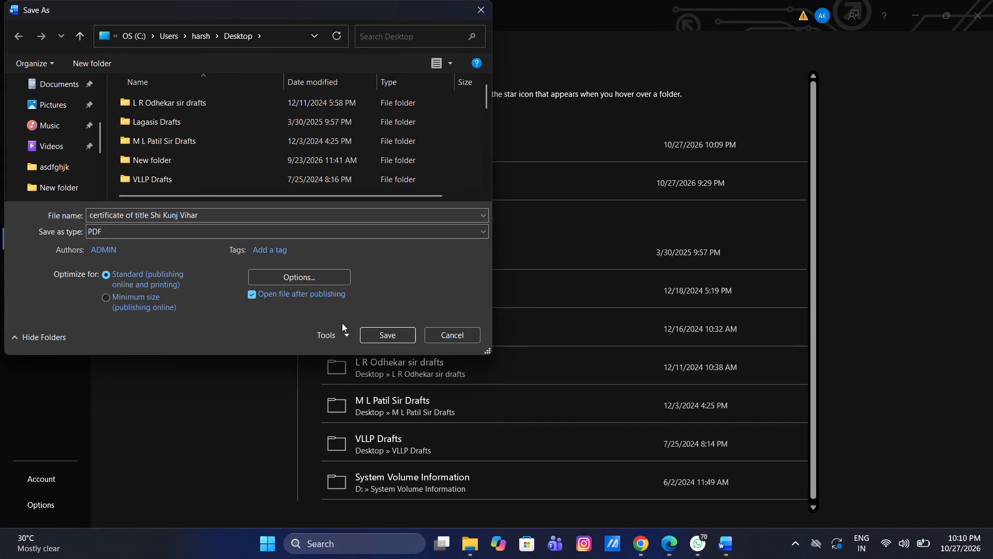
left_click(367, 334)
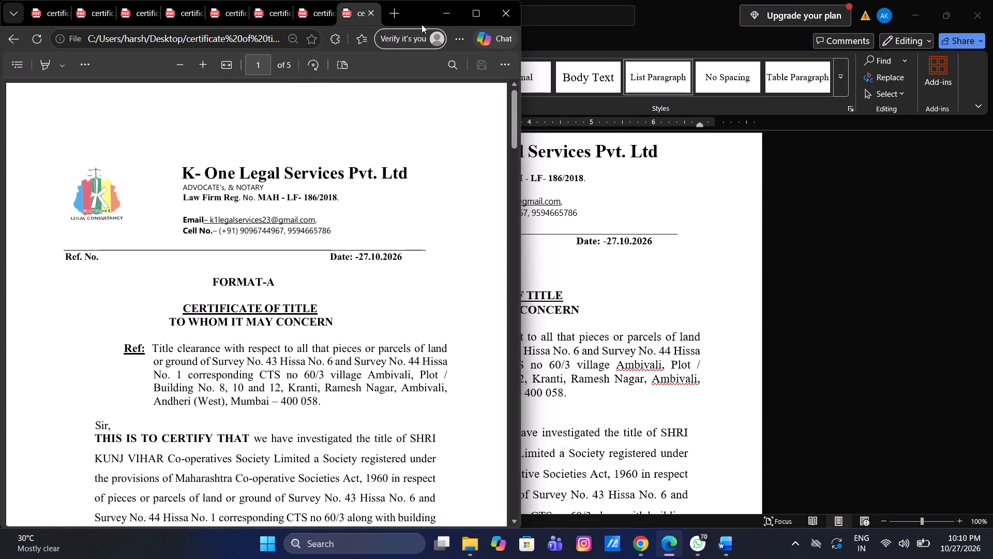
Minimize the Edge window showing the exported certificate PDF to return to the Shi Kunj Vihar document in Word.
left_click(452, 18)
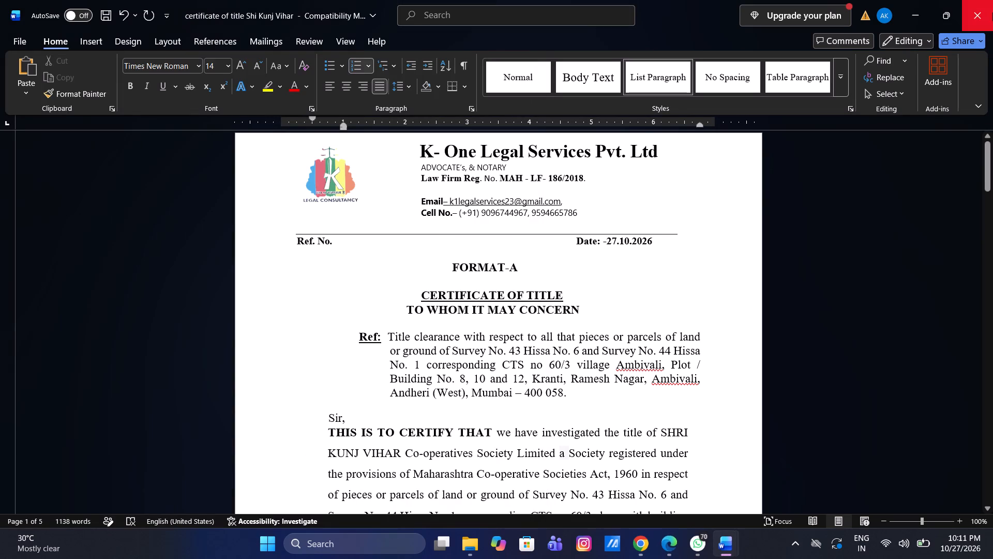
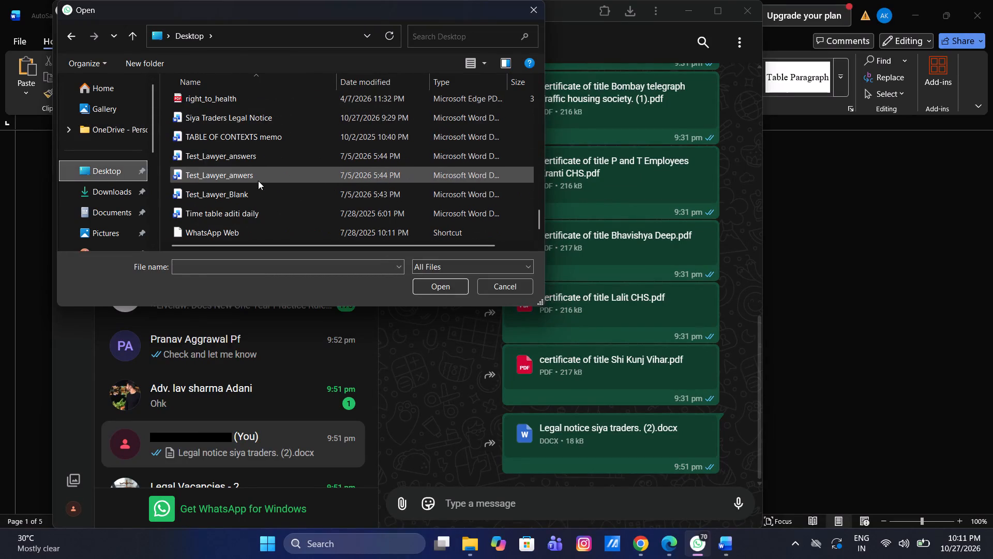
Select the certificate of title PDFs on the Desktop, from Bhavishya Deep through Shi Kunj Vihar, for attaching to the own WhatsApp chat.
scroll(258, 181, "up", 2)
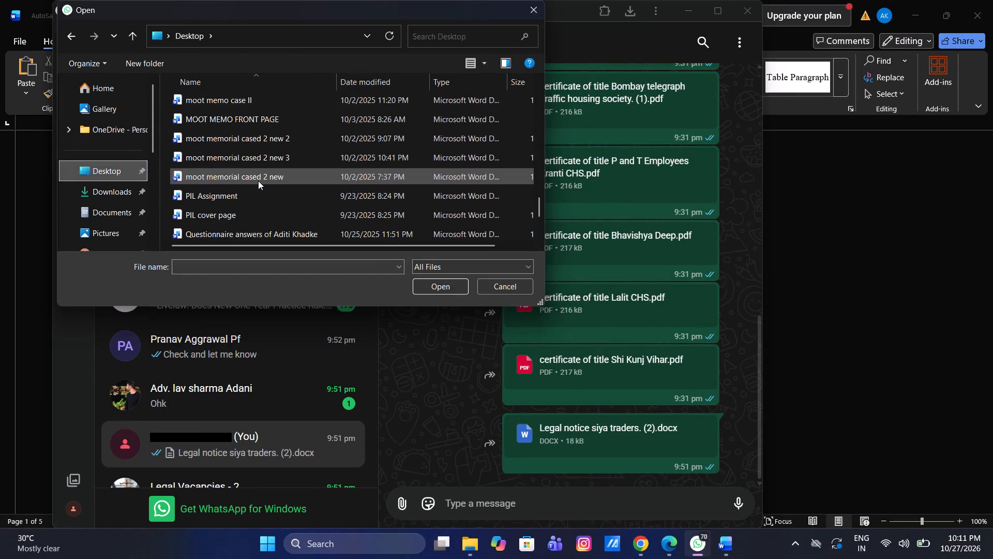
scroll(258, 181, "up", 2)
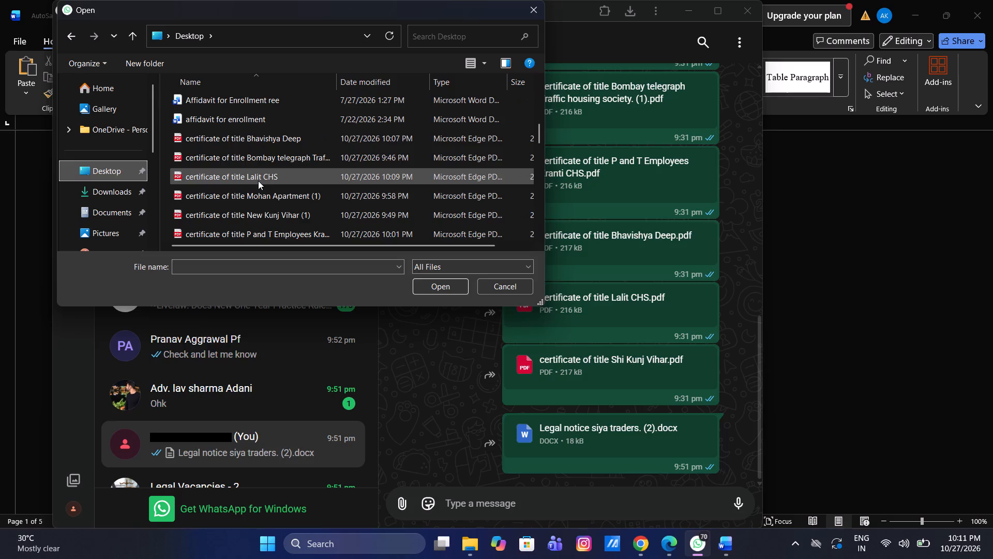
scroll(258, 181, "up", 1)
left_click(206, 130)
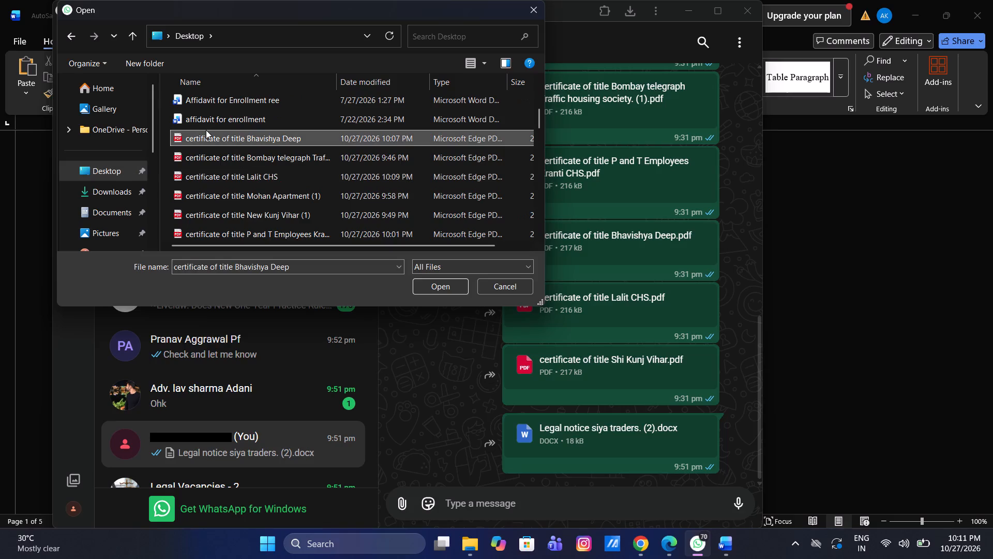
key("shift+Down")
key("shift+Down")
key("shift+Down")
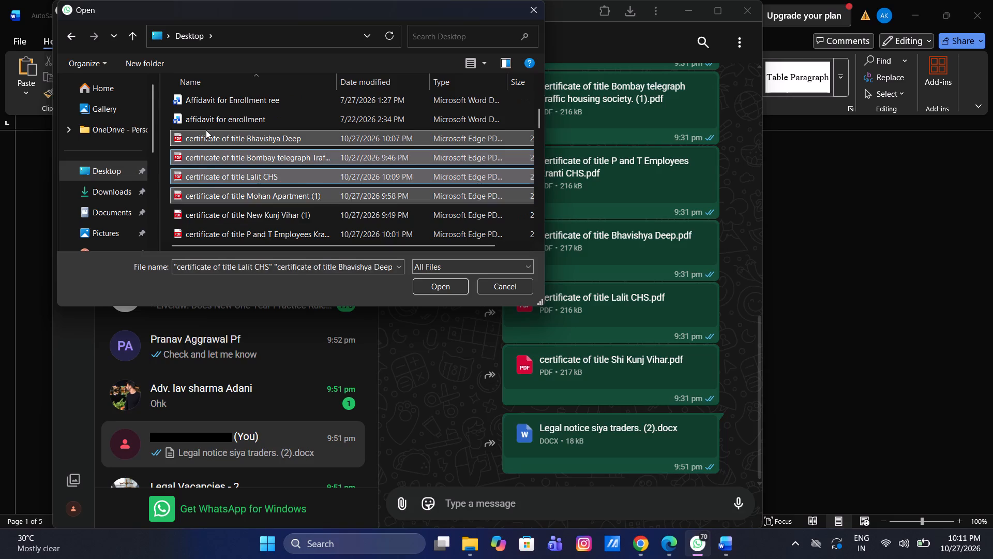
key("shift+Down")
key("shift+Down")
key("shift+Down")
key("shift+Down")
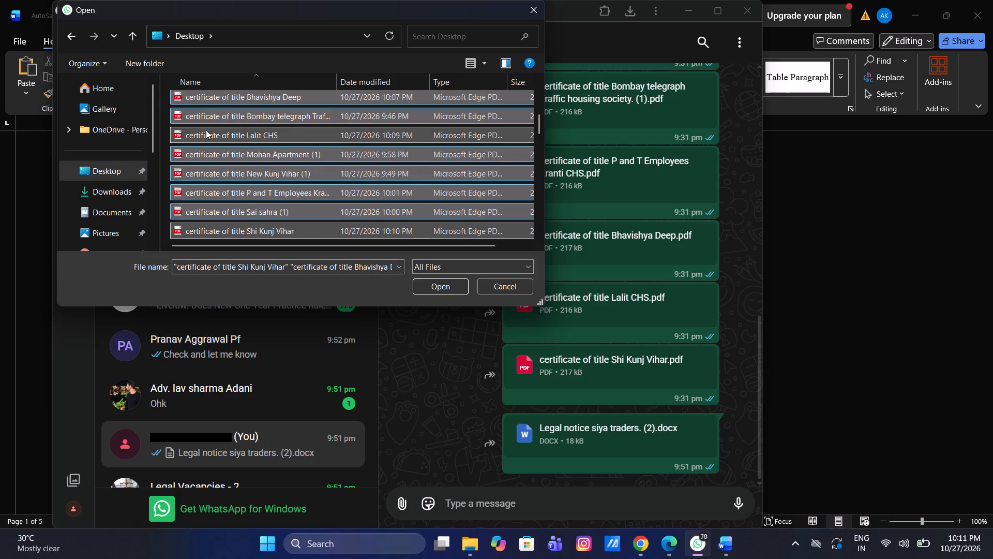
key("shift+Down")
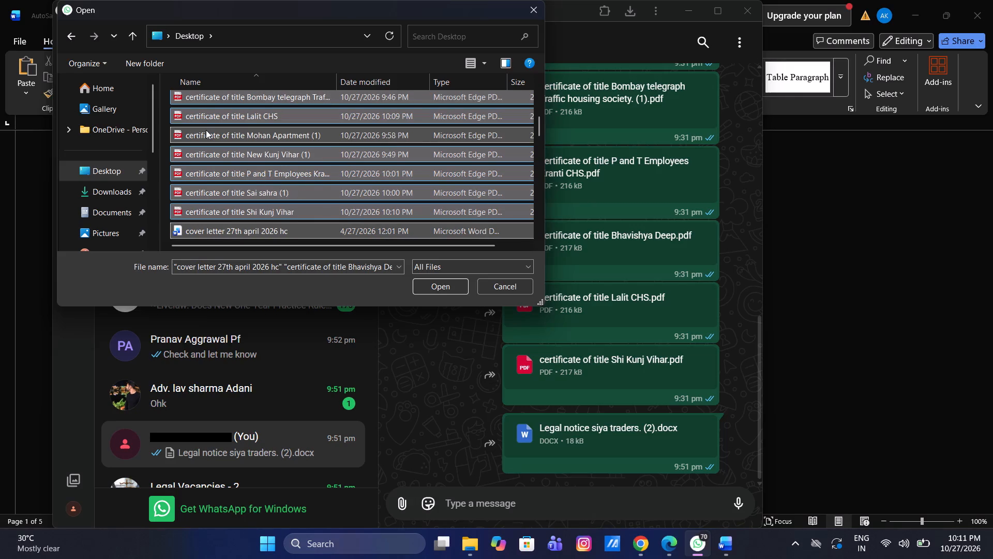
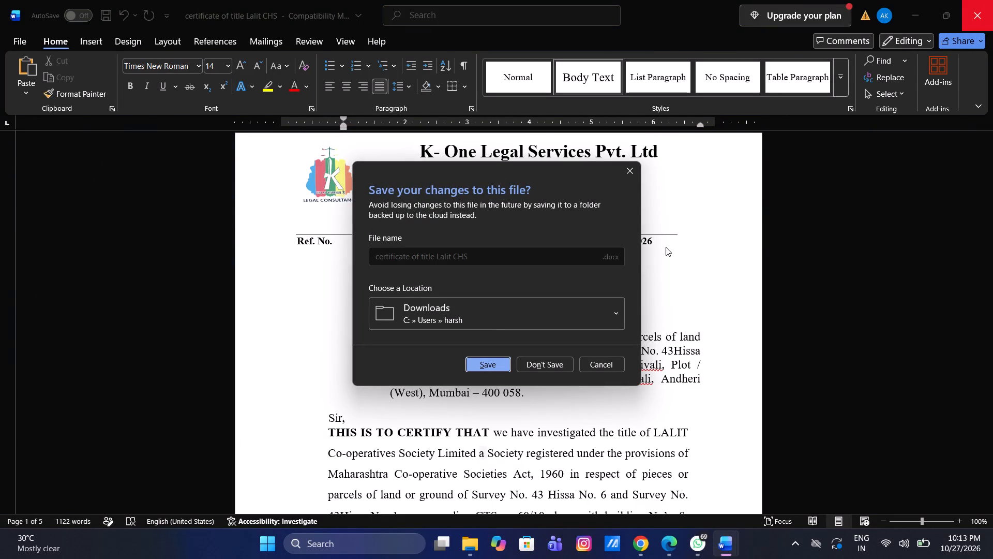
Close the Lalit CHS certificate of title Word document without saving its changes.
left_click(534, 360)
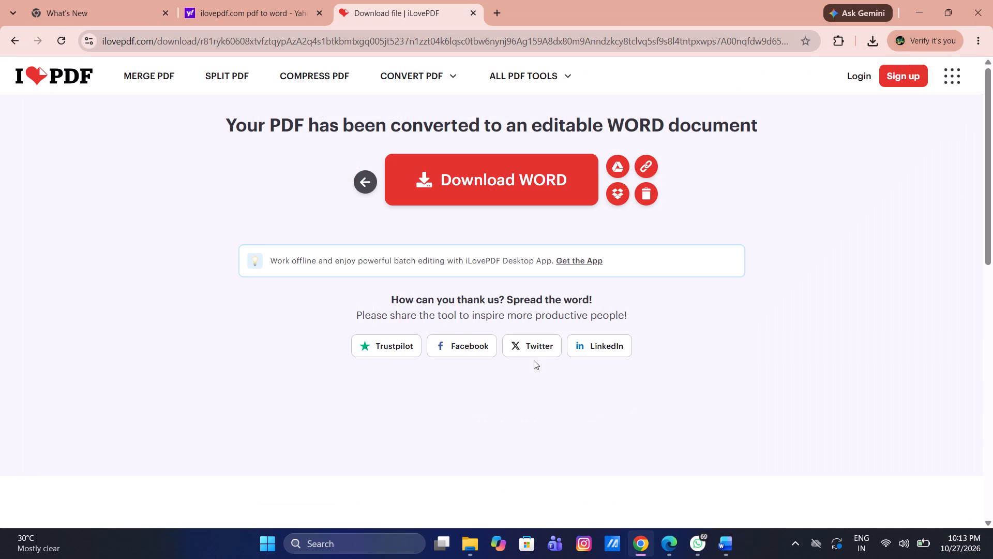
Switch to Chrome and close the What's New, Yahoo search and iLovePDF download pages along with the browser window.
left_click(165, 1)
left_click(165, 13)
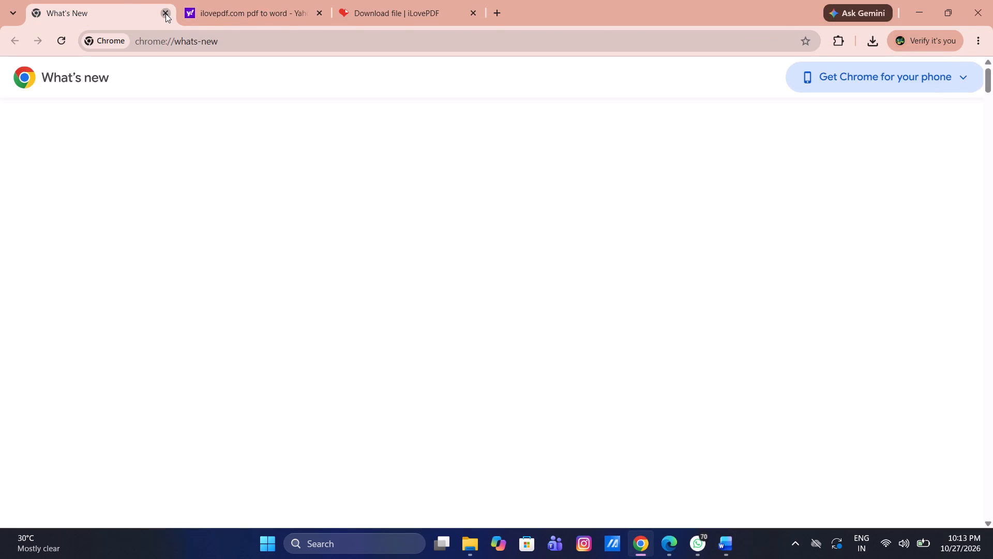
left_click(165, 13)
left_click(165, 13)
left_click(165, 13)
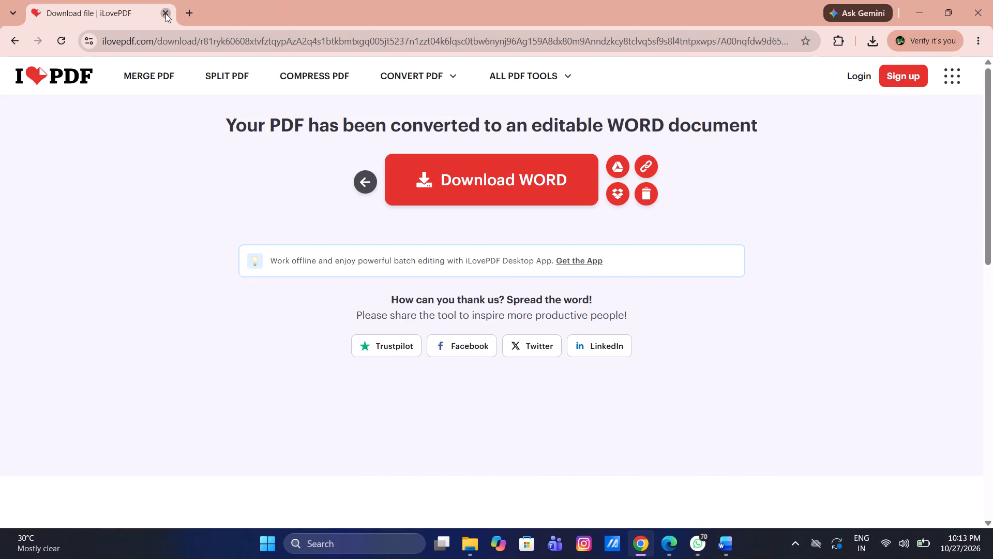
left_click(972, 10)
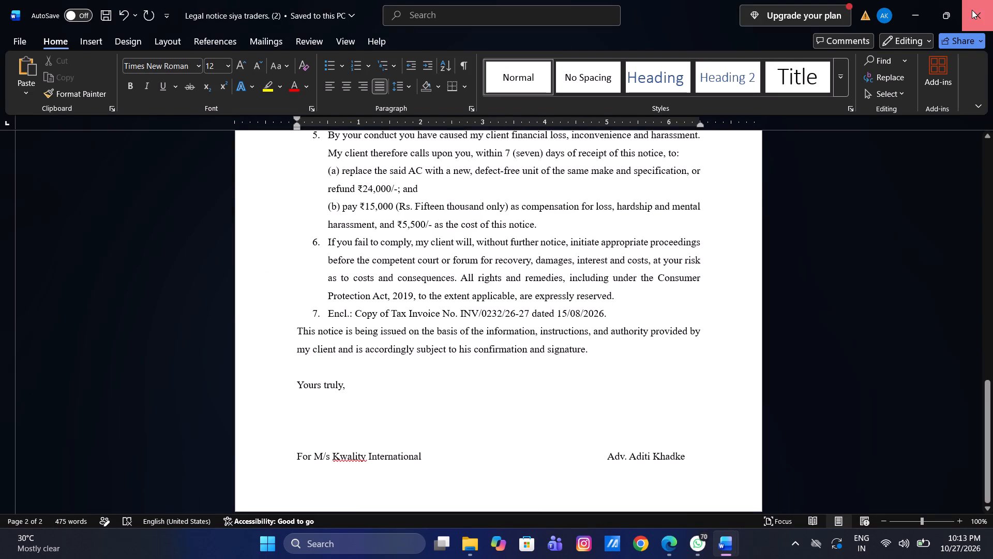
Close the open Siya Traders legal notice documents in Word to get back to the desktop.
left_click(972, 10)
left_click(972, 10)
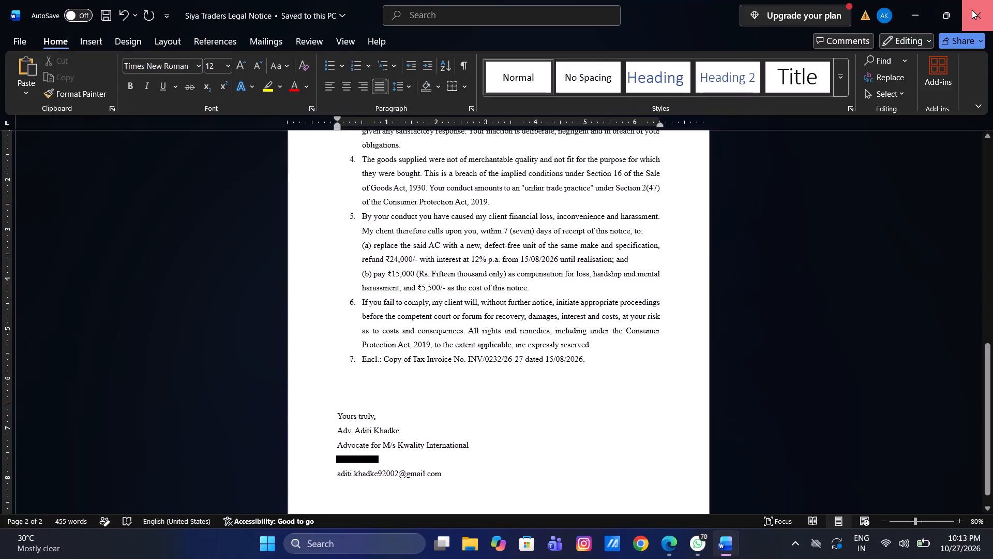
left_click(972, 10)
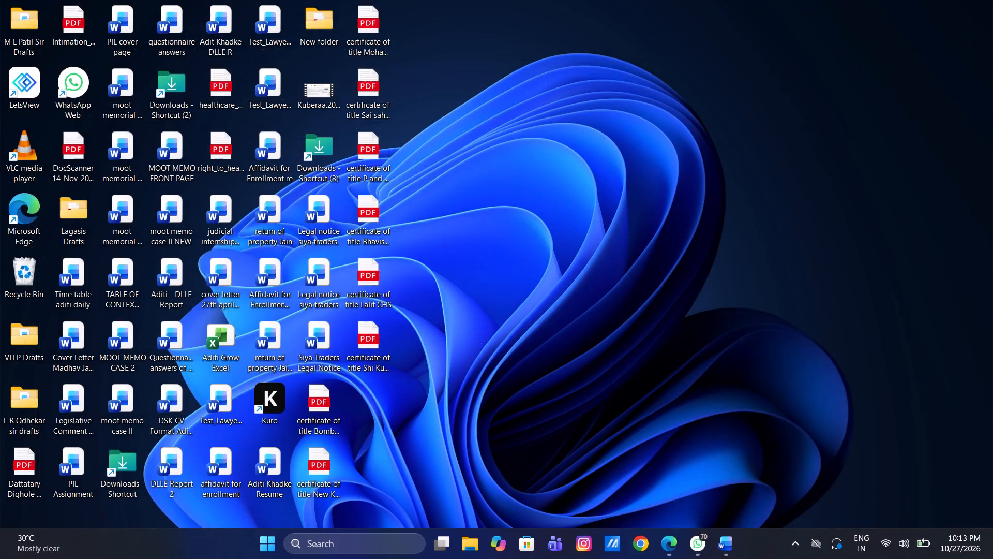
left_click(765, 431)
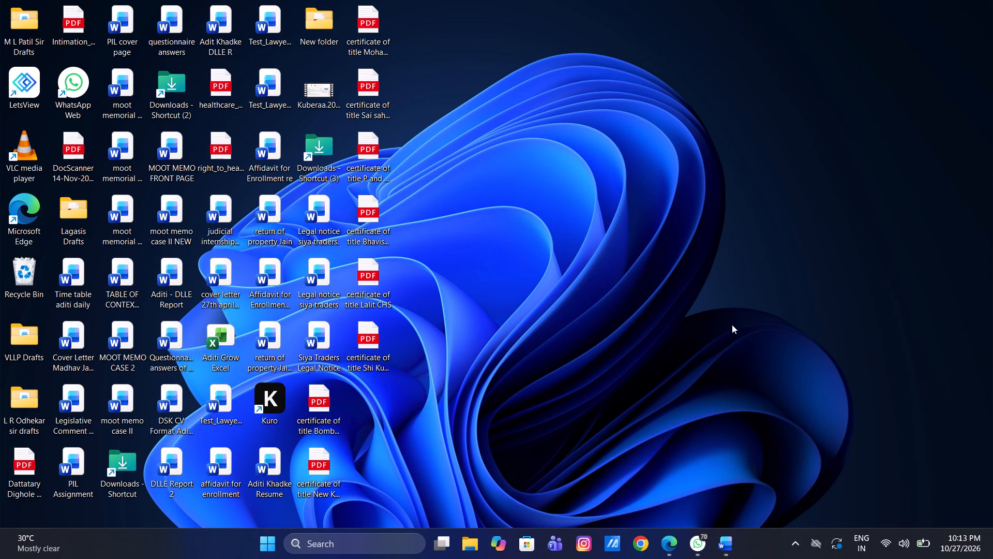
Refresh the Windows desktop.
right_click(818, 428)
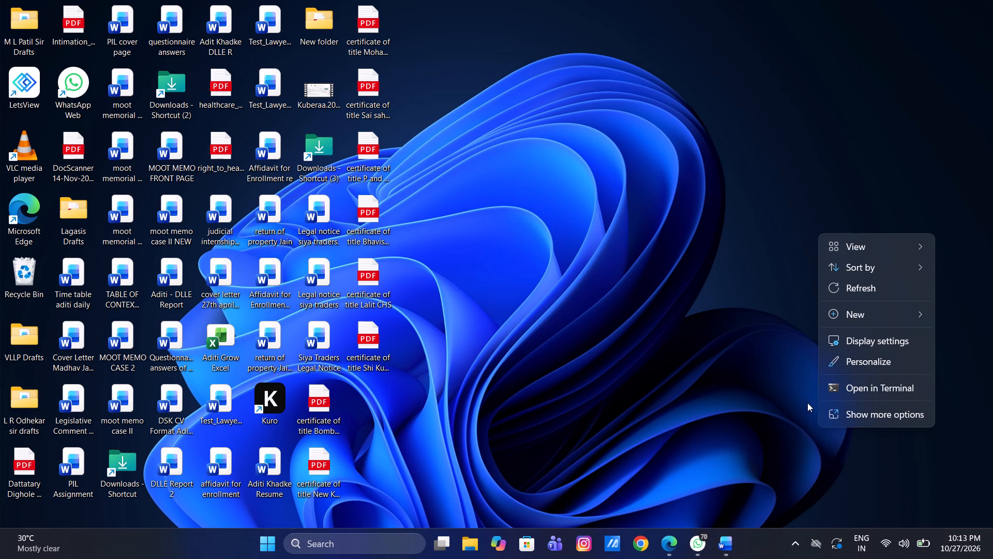
left_click(856, 284)
Turn off the laptop's Wi-Fi connection.
left_click(887, 546)
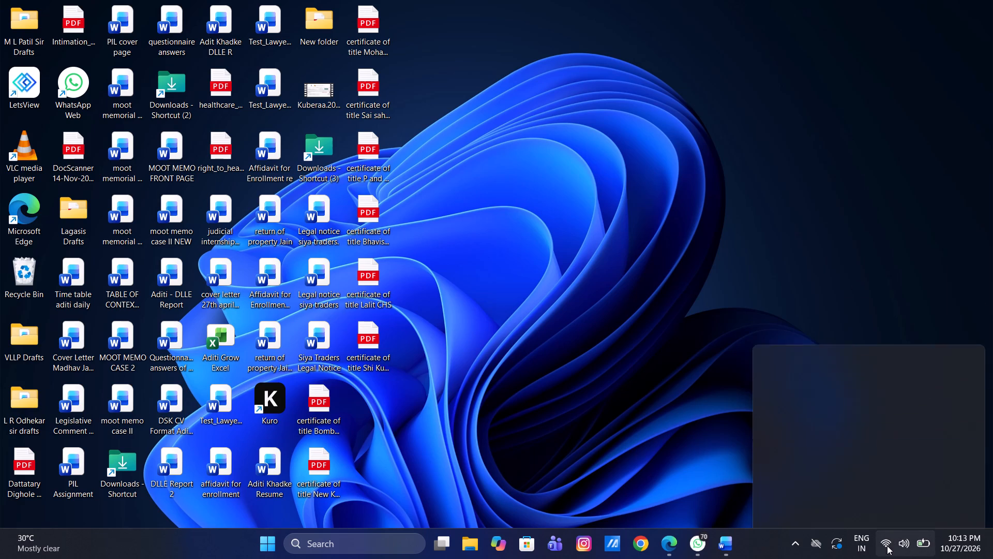
left_click(775, 313)
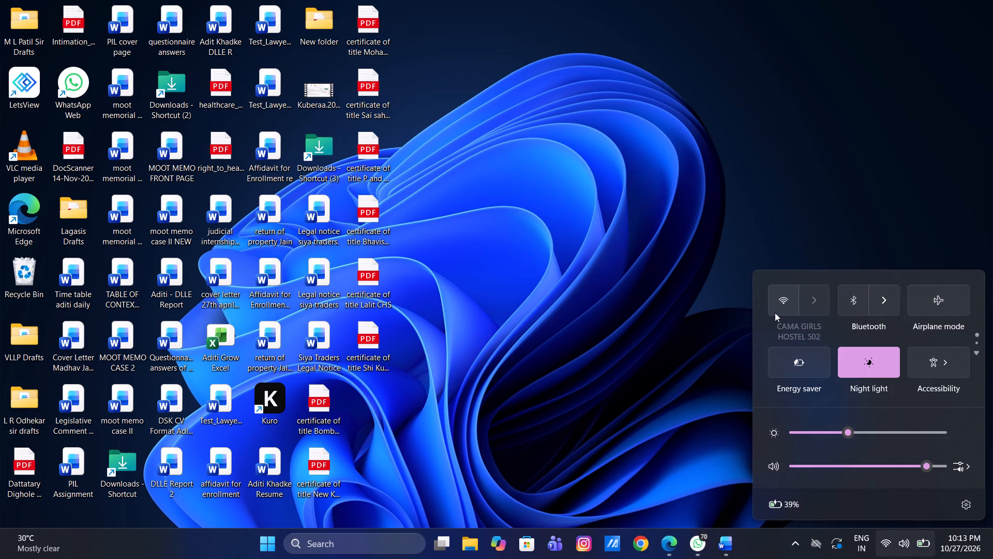
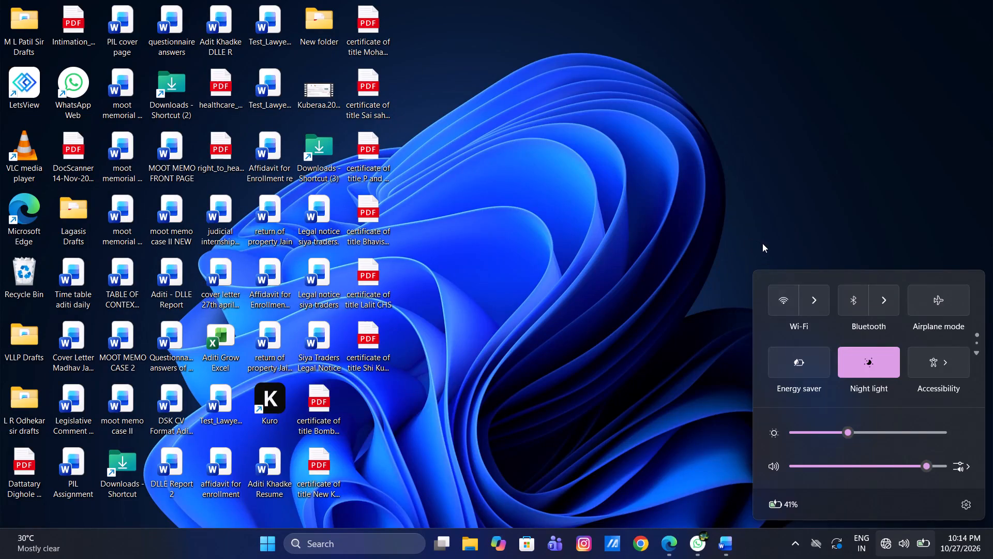
Dismiss the open quick settings and shut down the computer.
left_click(750, 233)
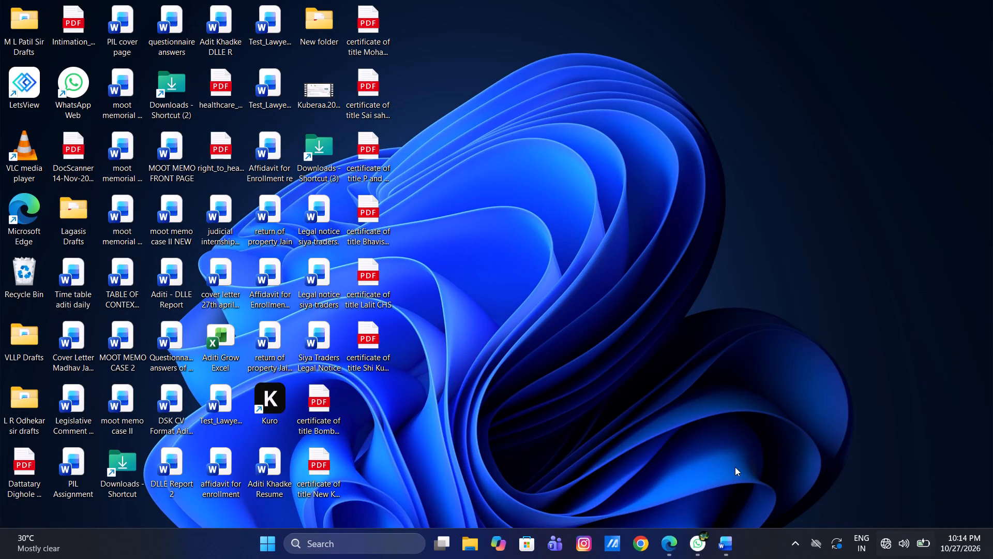
left_click(265, 546)
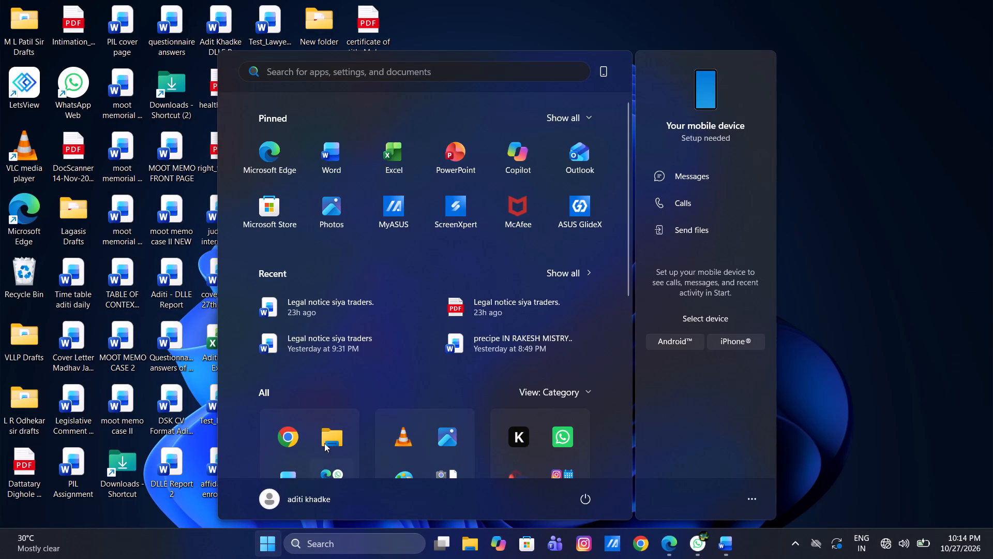
left_click(591, 494)
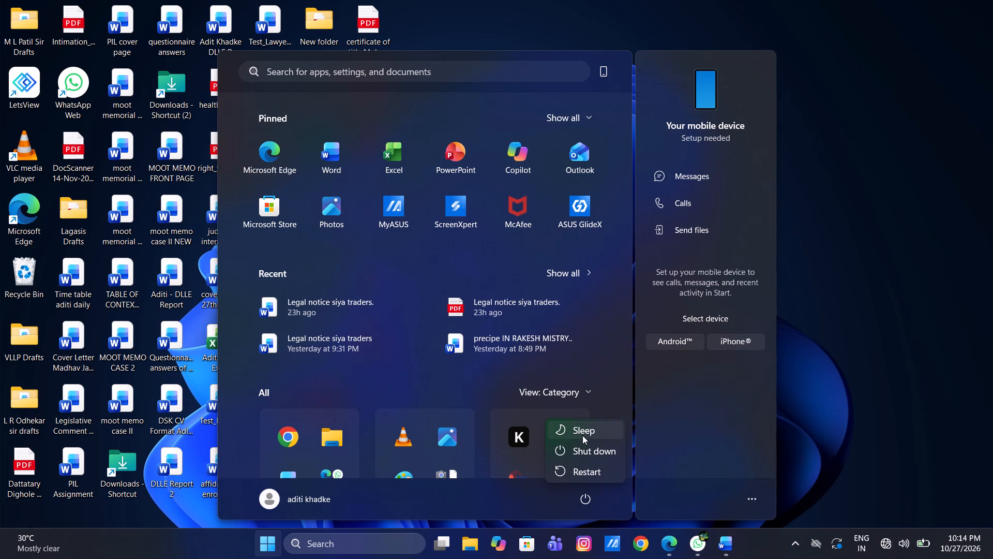
left_click(584, 449)
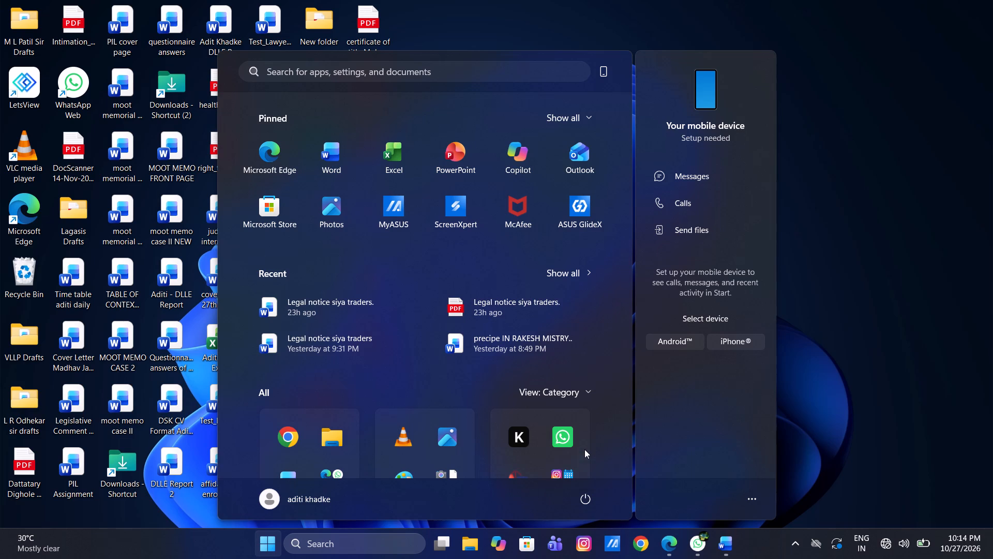